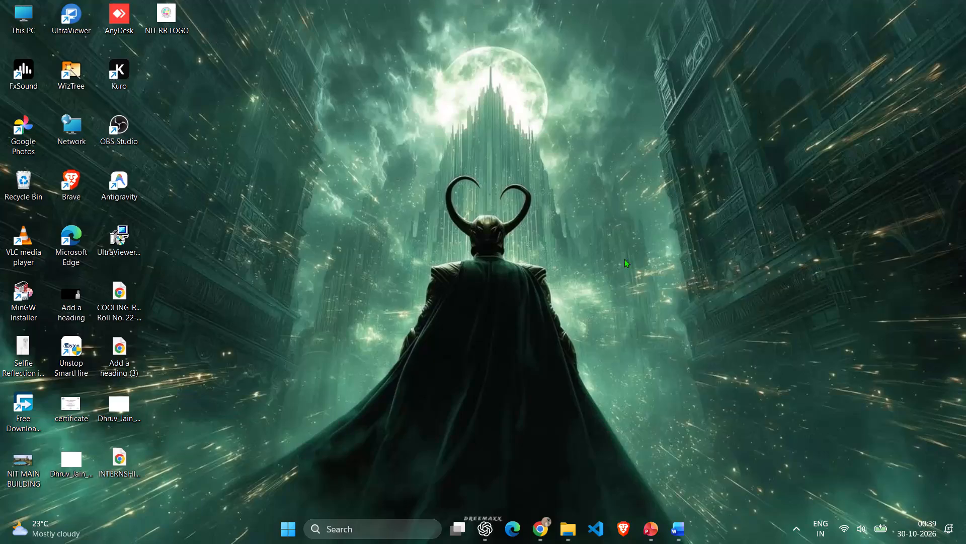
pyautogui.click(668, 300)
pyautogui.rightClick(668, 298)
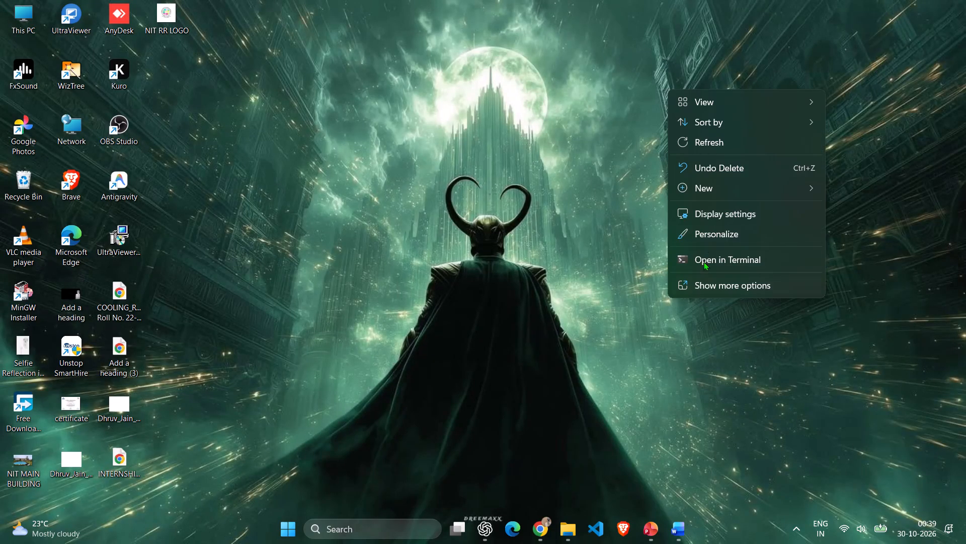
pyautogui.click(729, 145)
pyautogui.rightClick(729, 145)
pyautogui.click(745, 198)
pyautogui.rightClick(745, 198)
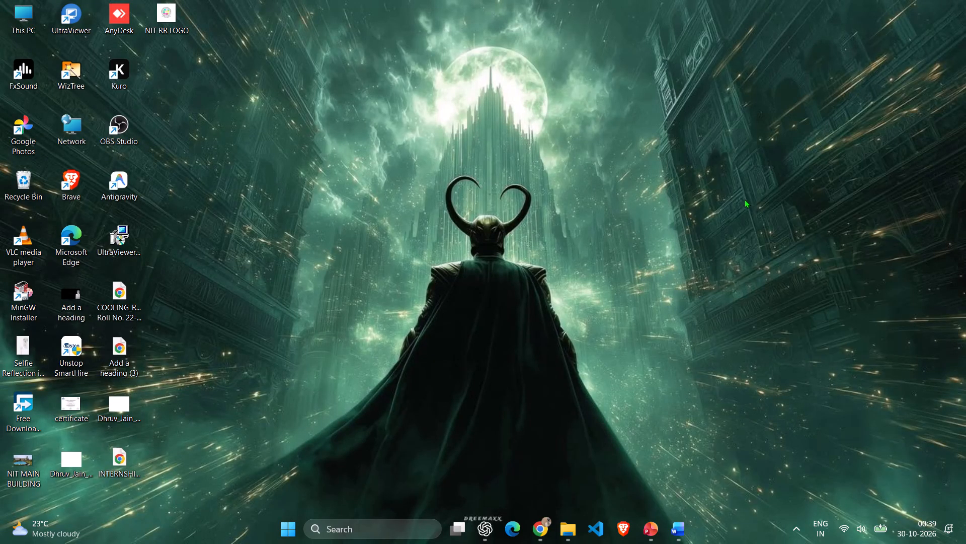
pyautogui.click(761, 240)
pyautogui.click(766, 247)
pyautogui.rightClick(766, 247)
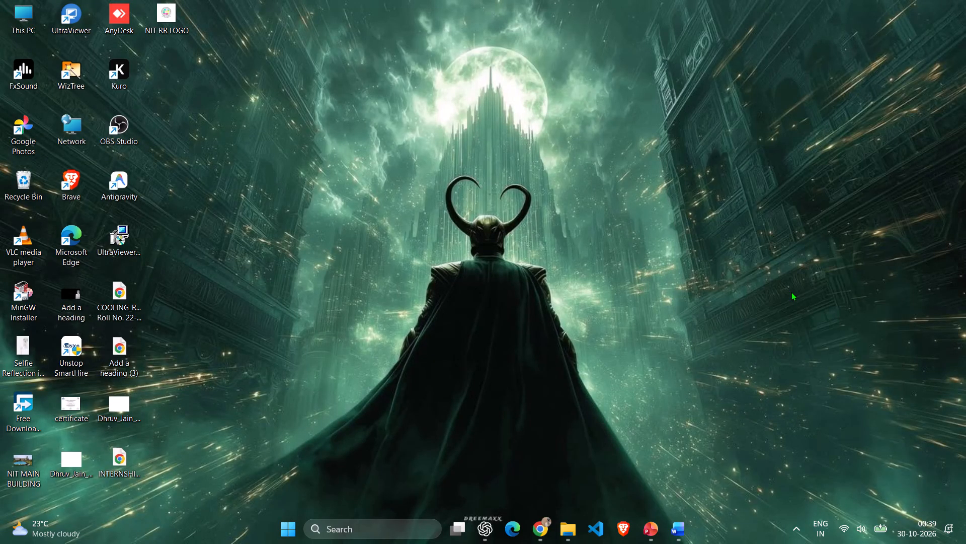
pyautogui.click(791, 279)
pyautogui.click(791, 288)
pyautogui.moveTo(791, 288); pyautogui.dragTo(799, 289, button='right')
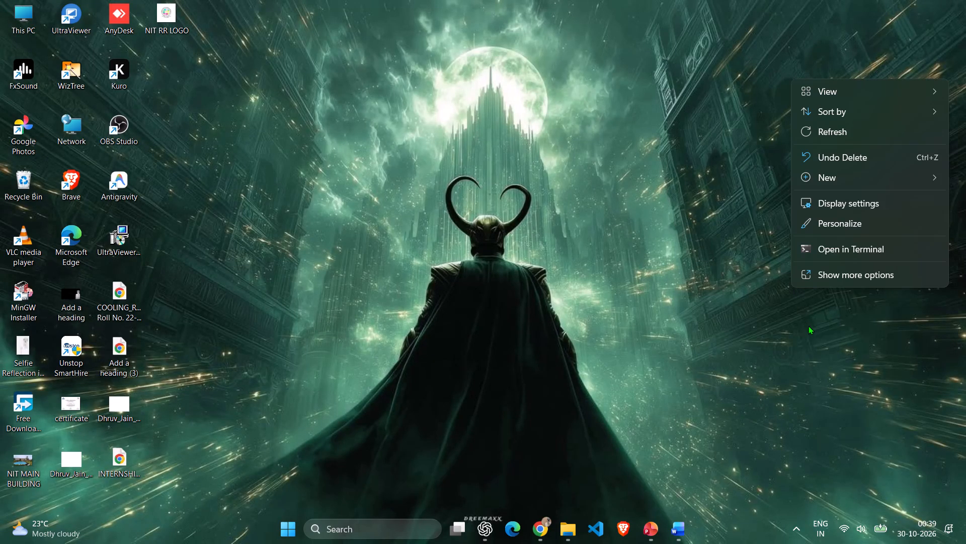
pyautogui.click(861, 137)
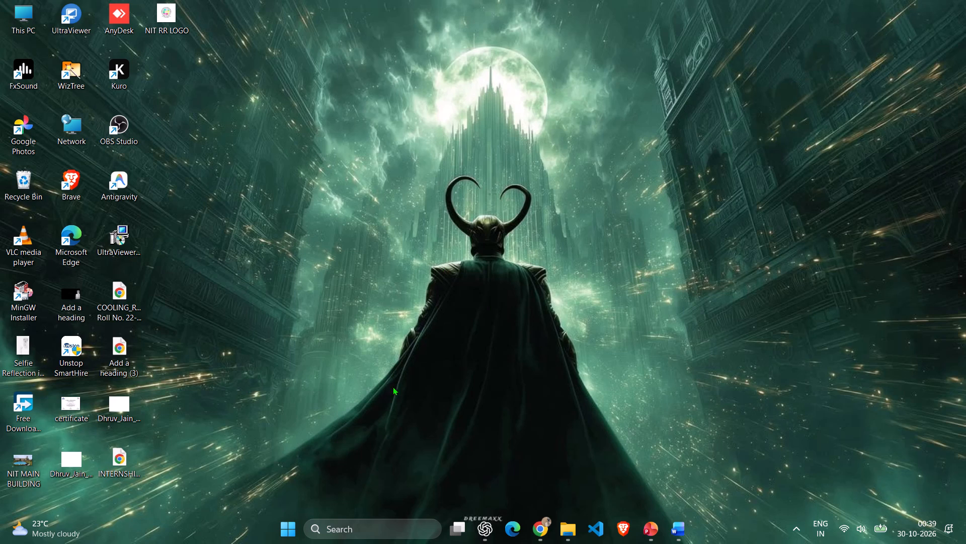
# Switch to the PowerPoint presentation showing the Task 2 — Results slide.
pyautogui.click(653, 524)
pyautogui.click(805, 463)
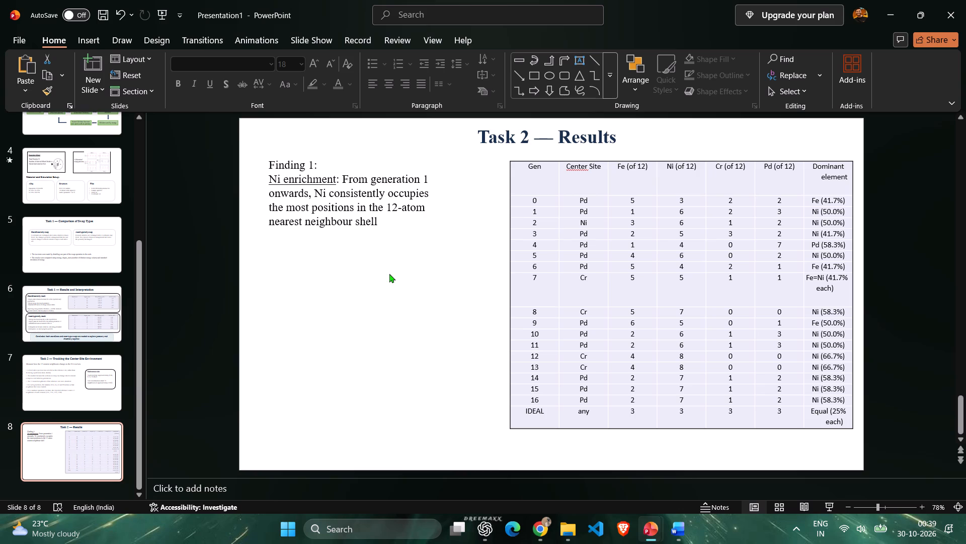
# Switch to INTERNSHIP_REPORT.pdf in Chrome and review its results sections, especially the findings in 9.4 Detailed Interpretation of Results.
pyautogui.hotkey('alt', 'Tab')
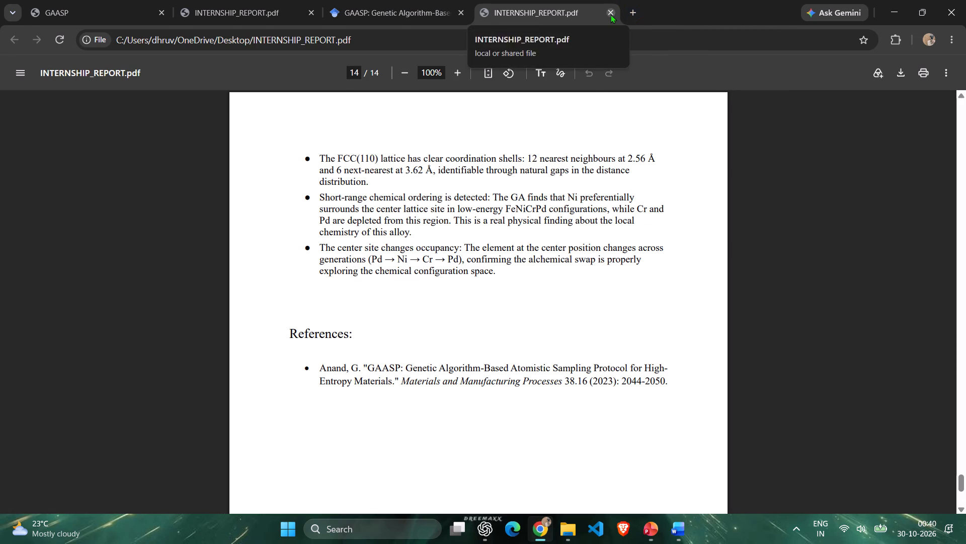
pyautogui.scroll(20, 573, 247)
pyautogui.scroll(2, 573, 247)
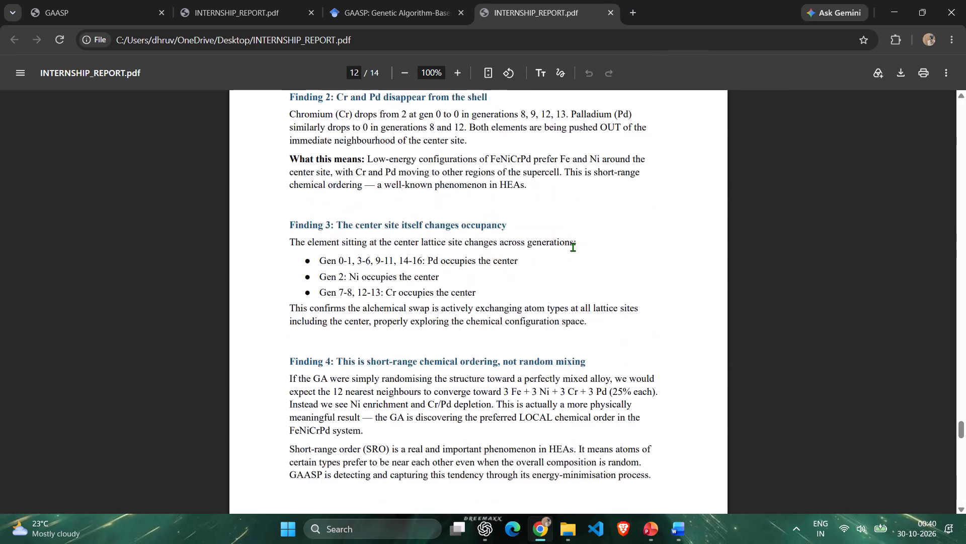
pyautogui.scroll(20, 573, 247)
pyautogui.scroll(9, 573, 247)
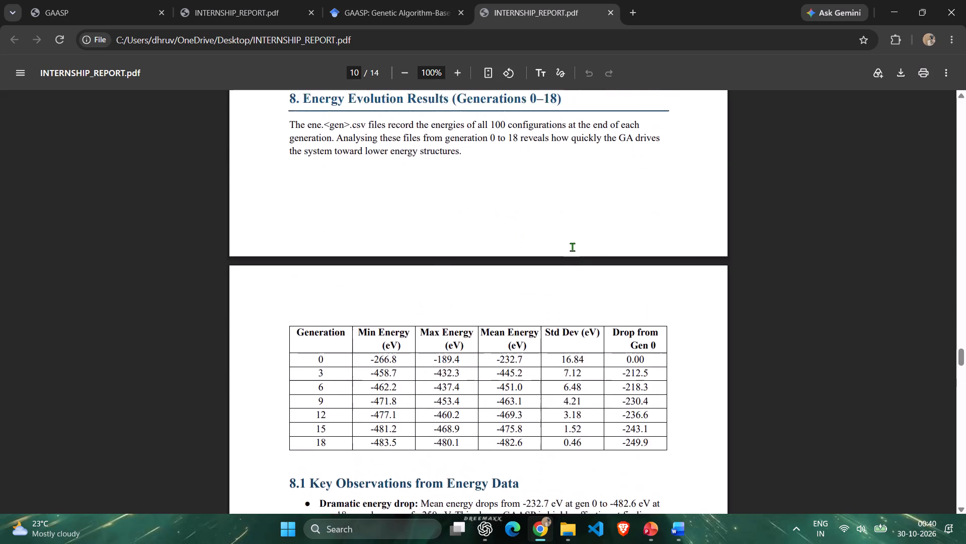
pyautogui.scroll(13, 572, 247)
pyautogui.scroll(-6, 572, 243)
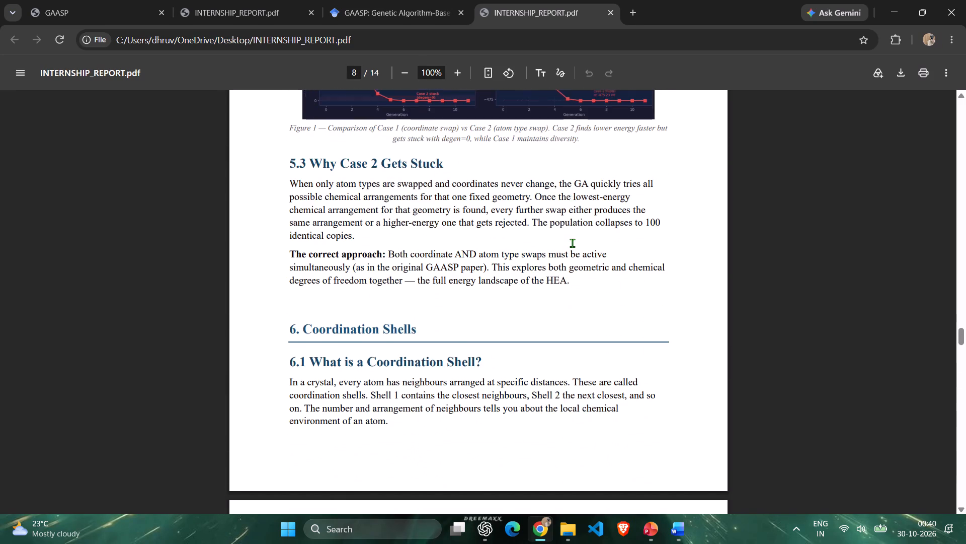
pyautogui.scroll(-18, 572, 243)
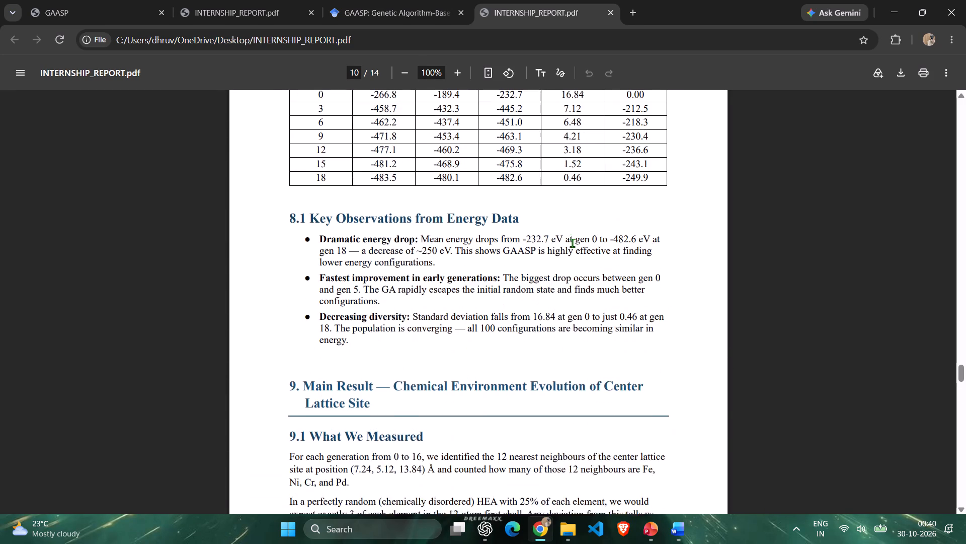
pyautogui.scroll(-17, 572, 243)
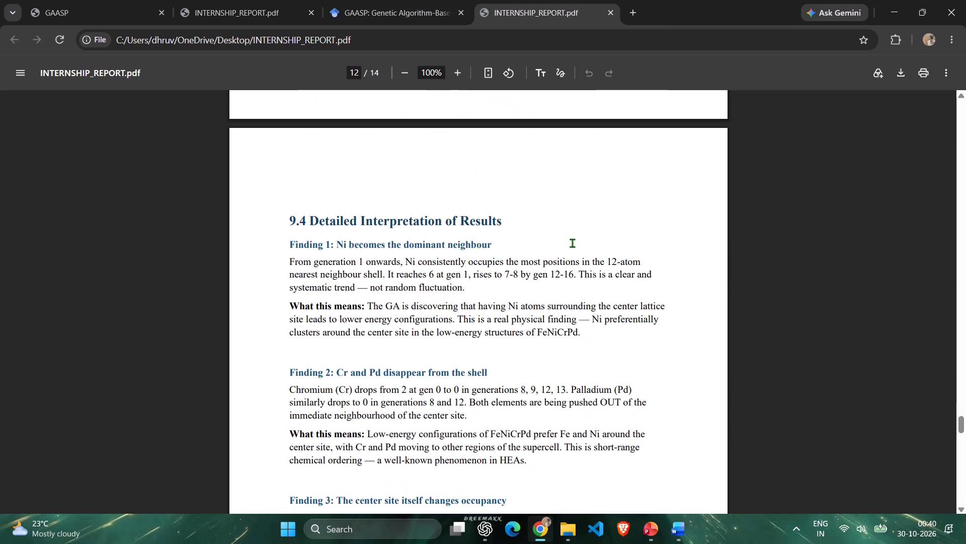
pyautogui.scroll(-12, 572, 243)
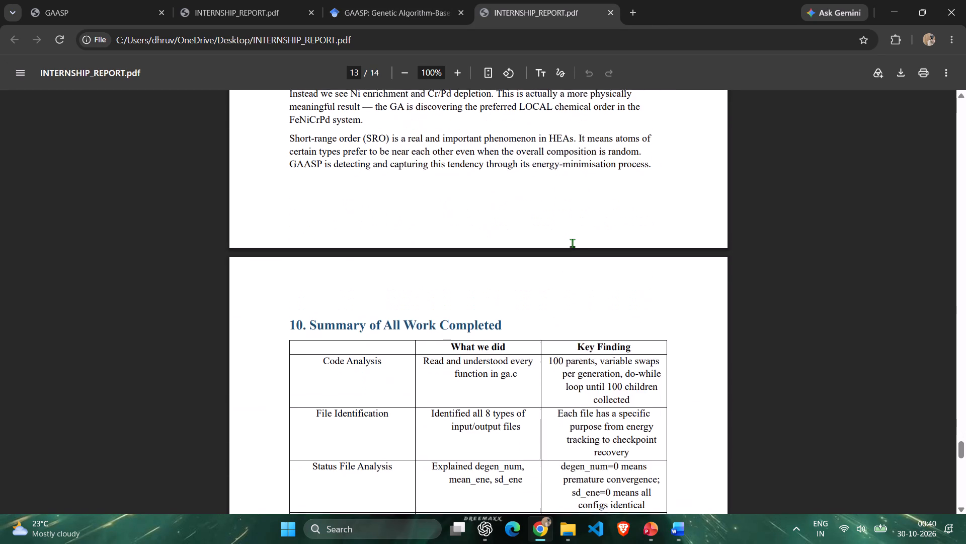
pyautogui.scroll(-2, 572, 243)
pyautogui.scroll(11, 572, 243)
pyautogui.scroll(10, 572, 243)
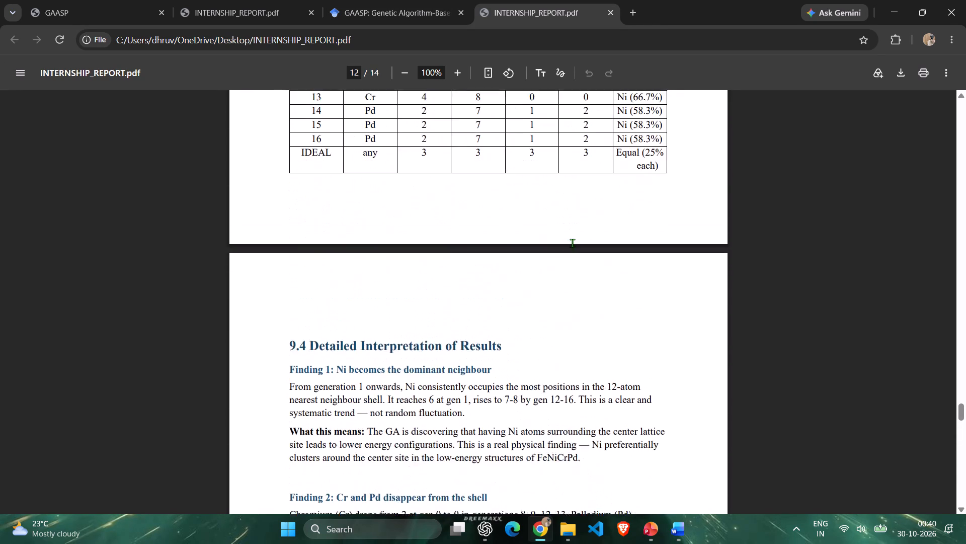
pyautogui.scroll(4, 572, 243)
pyautogui.scroll(-9, 572, 243)
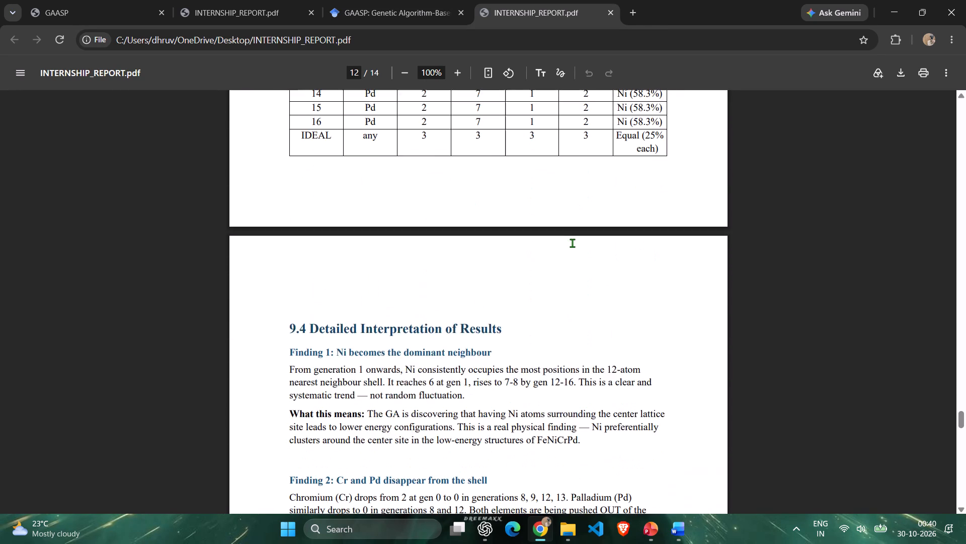
pyautogui.scroll(-4, 572, 243)
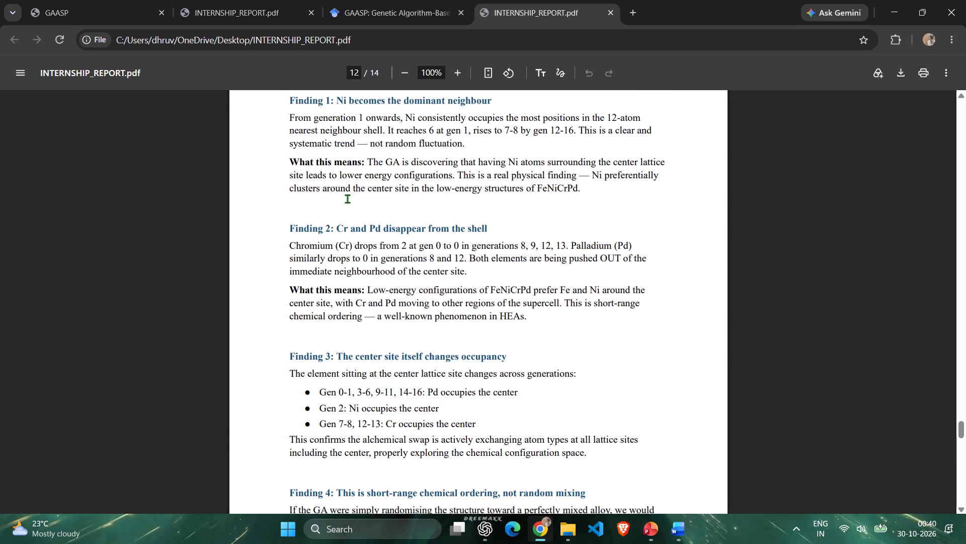
pyautogui.scroll(2, 347, 199)
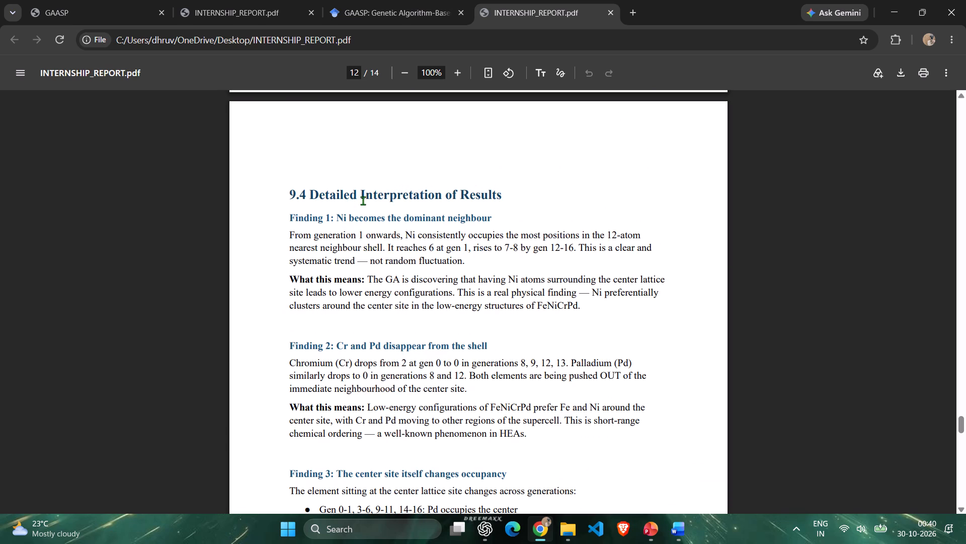
pyautogui.scroll(-1, 360, 249)
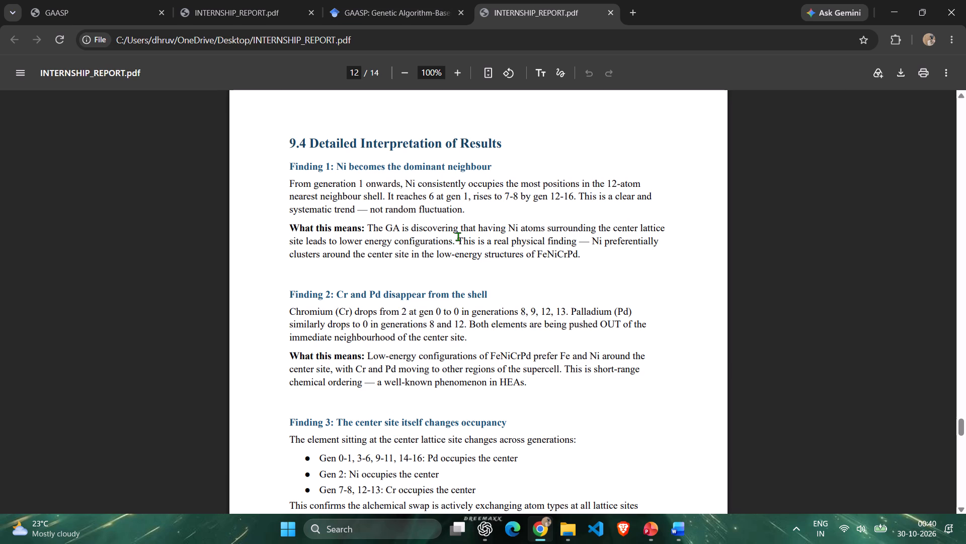
# Switch back to PowerPoint and end the Ni enrichment sentence under Finding 1 with a period.
pyautogui.hotkey('alt', 'Tab')
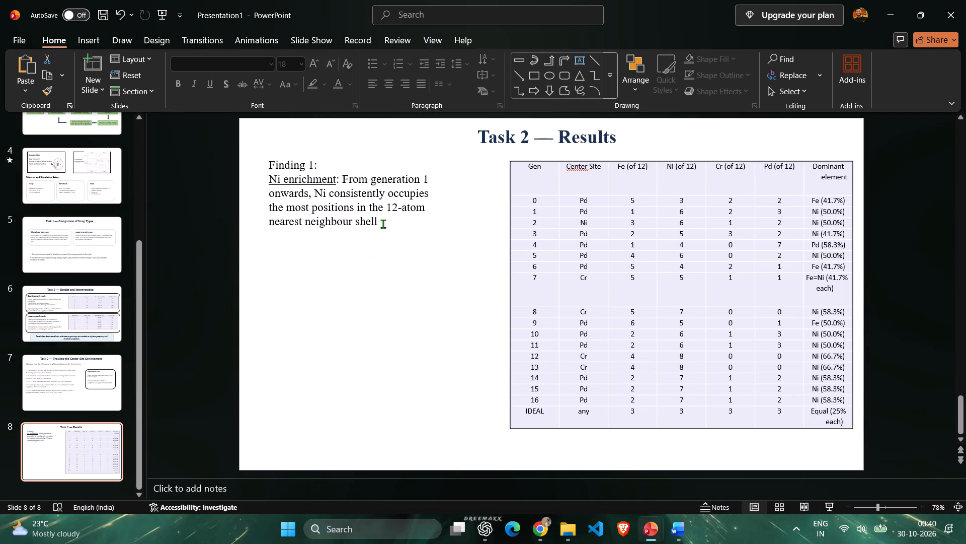
pyautogui.click(383, 224)
pyautogui.press('.')
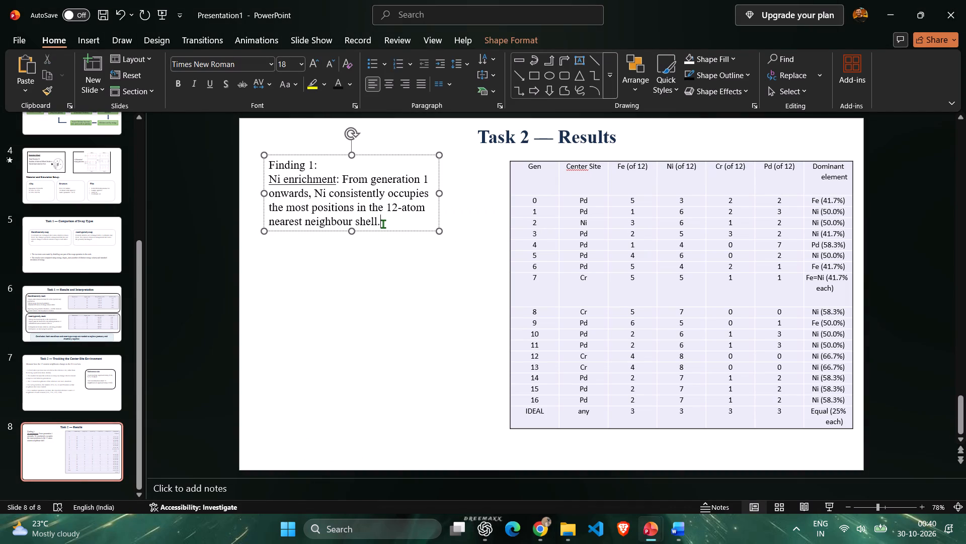
# Copy "Ni atoms surrounding the center lattice site leads to lower energy configurations" from the PDF report to the end of the slide's Finding 1 text.
pyautogui.hotkey('alt', 'Tab')
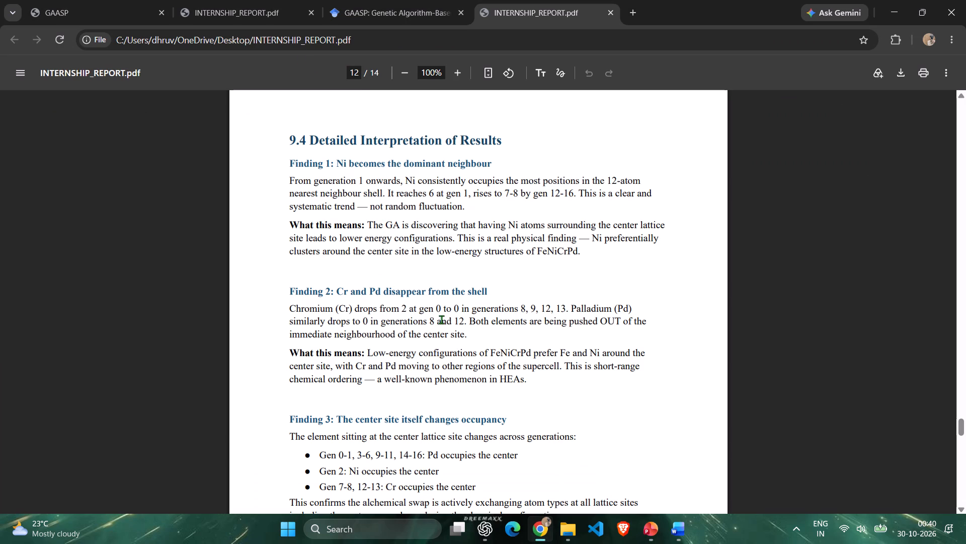
pyautogui.moveTo(454, 239); pyautogui.dragTo(442, 238)
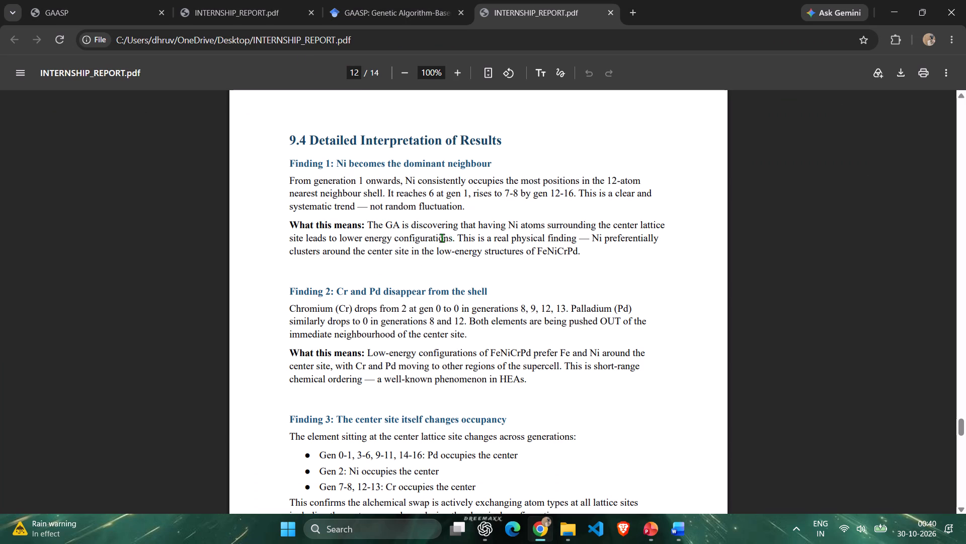
pyautogui.moveTo(442, 238); pyautogui.dragTo(508, 231)
pyautogui.hotkey('ctrl', 'c')
pyautogui.hotkey('alt', 'Tab')
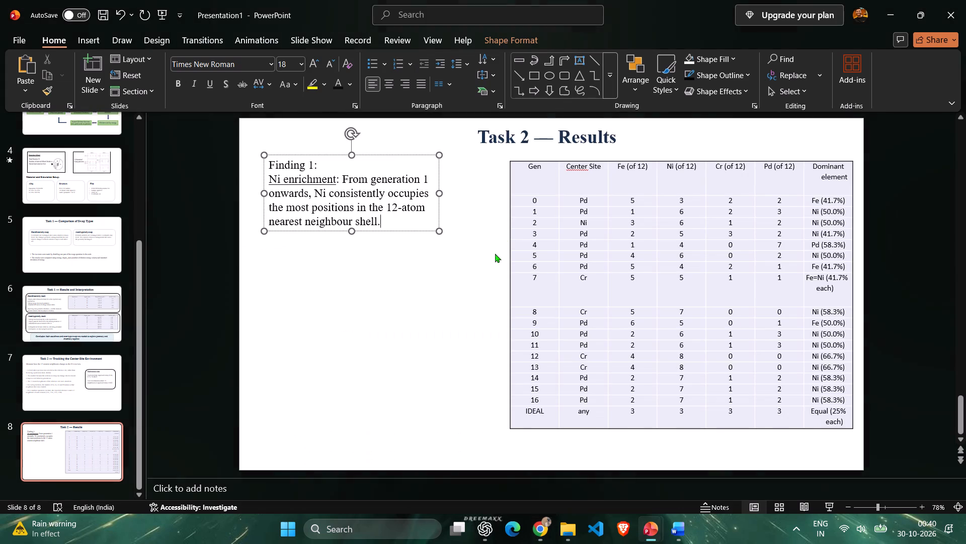
pyautogui.hotkey('ctrl', 'v')
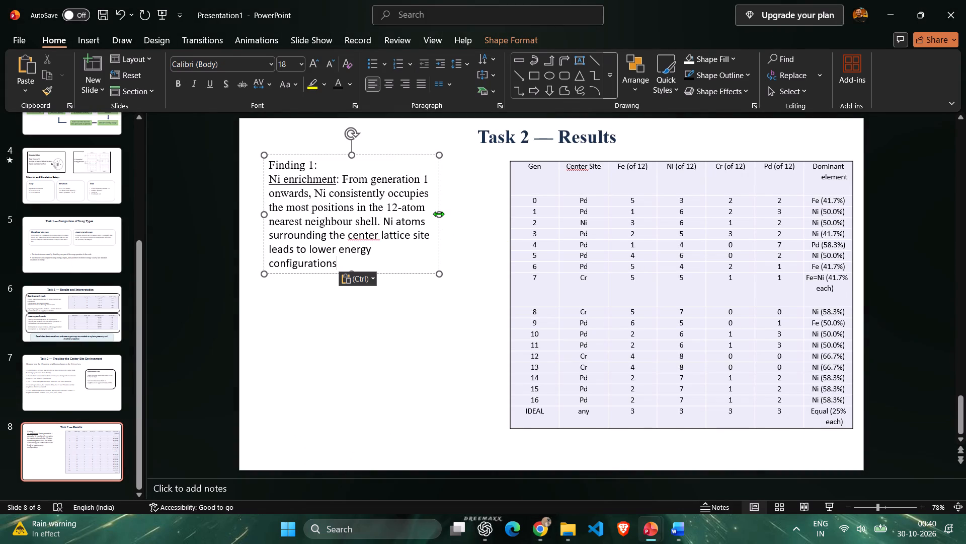
# Widen the Finding 1 text box until it nearly reaches the results table.
pyautogui.moveTo(438, 214); pyautogui.dragTo(489, 209)
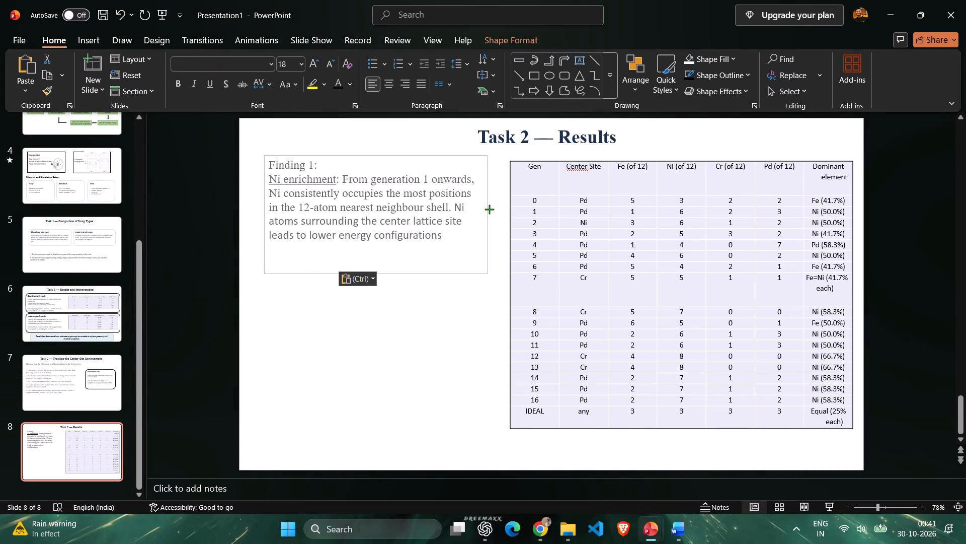
pyautogui.moveTo(489, 209); pyautogui.dragTo(497, 210)
pyautogui.click(429, 291)
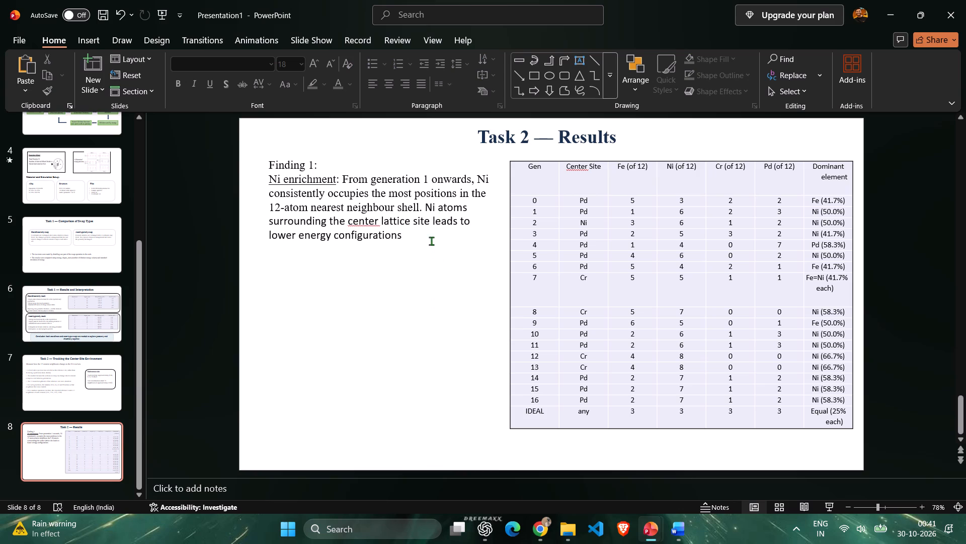
# Set the whole Ni enrichment paragraph under Finding 1 in Times New Roman.
pyautogui.moveTo(414, 236); pyautogui.dragTo(297, 174)
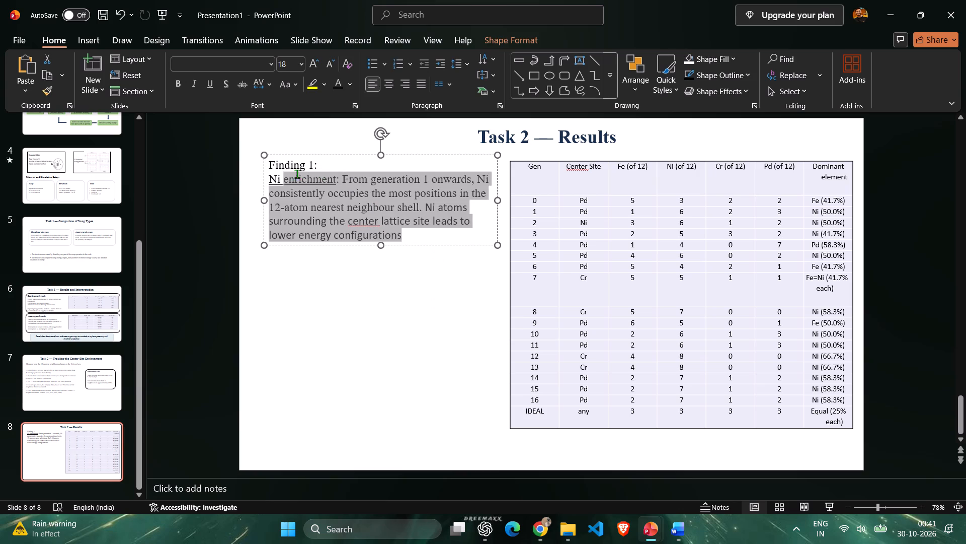
pyautogui.moveTo(297, 174); pyautogui.dragTo(276, 177)
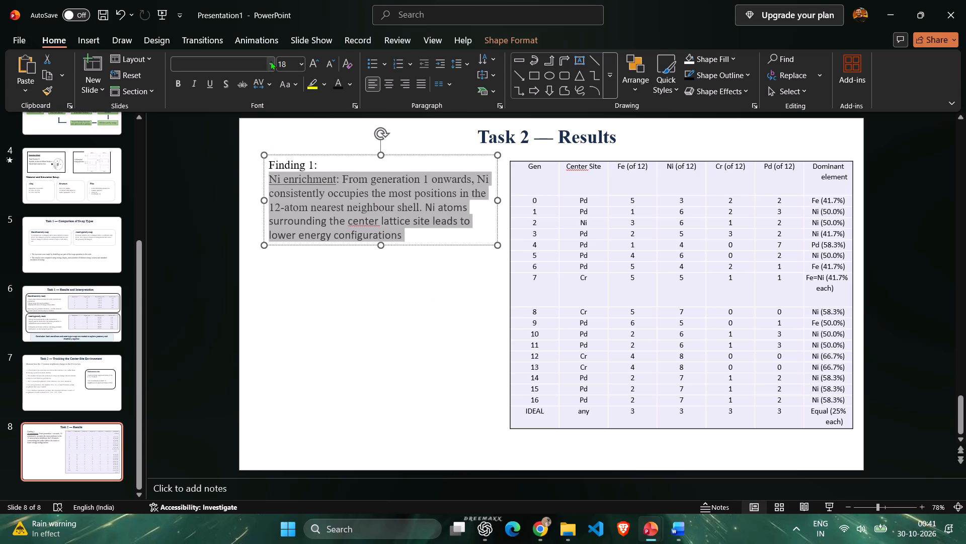
pyautogui.click(273, 62)
pyautogui.click(237, 151)
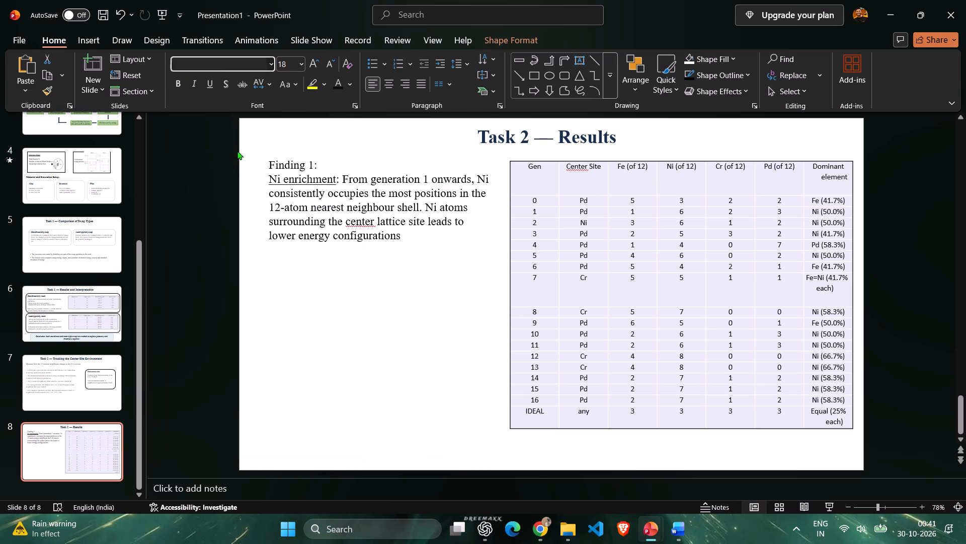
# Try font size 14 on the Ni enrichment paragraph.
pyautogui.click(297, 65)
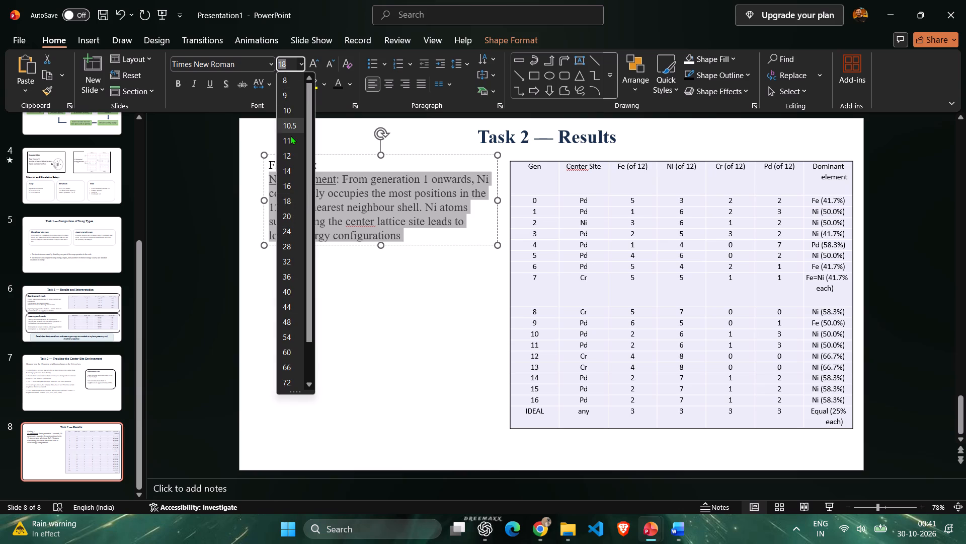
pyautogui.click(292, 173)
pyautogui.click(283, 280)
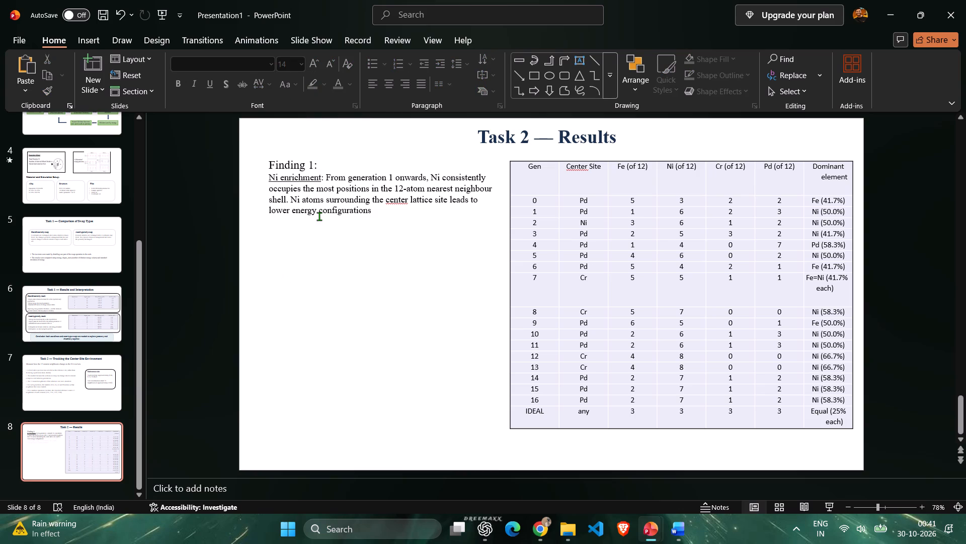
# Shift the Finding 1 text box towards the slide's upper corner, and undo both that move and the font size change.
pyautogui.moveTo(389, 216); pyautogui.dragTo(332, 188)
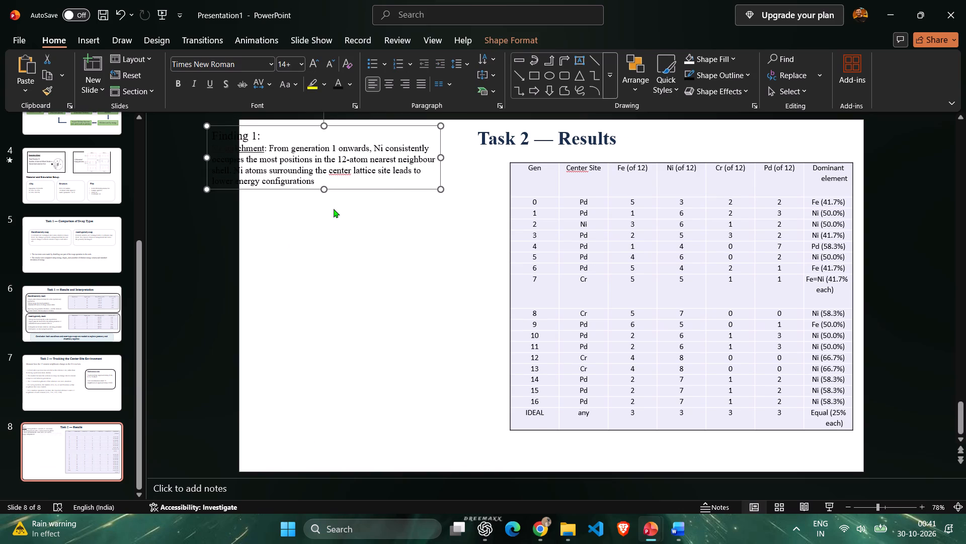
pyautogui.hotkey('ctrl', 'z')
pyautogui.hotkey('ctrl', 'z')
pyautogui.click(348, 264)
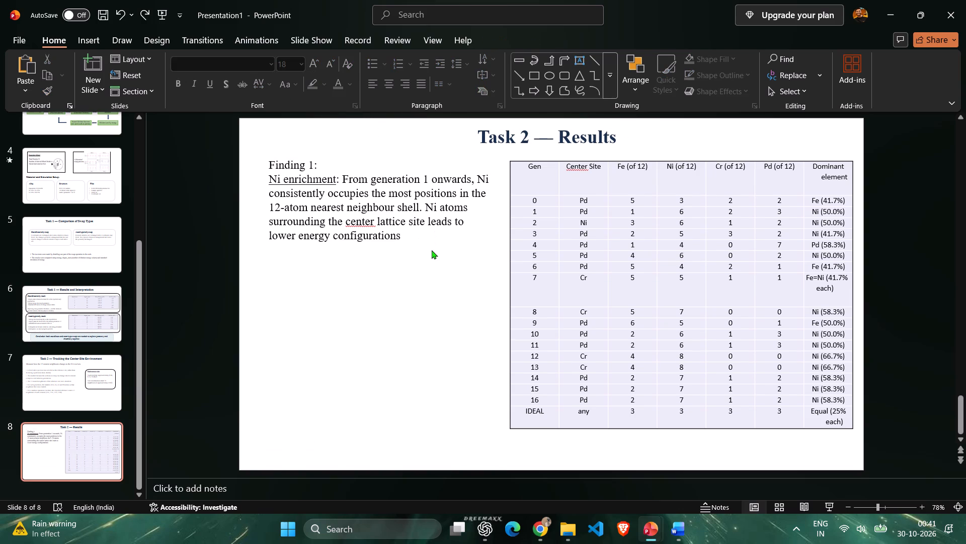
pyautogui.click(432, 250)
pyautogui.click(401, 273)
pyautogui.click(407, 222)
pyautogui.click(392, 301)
# Set all the text in the Finding 1 text box to font size 16.
pyautogui.doubleClick(406, 240)
pyautogui.hotkey('ctrl', 'a')
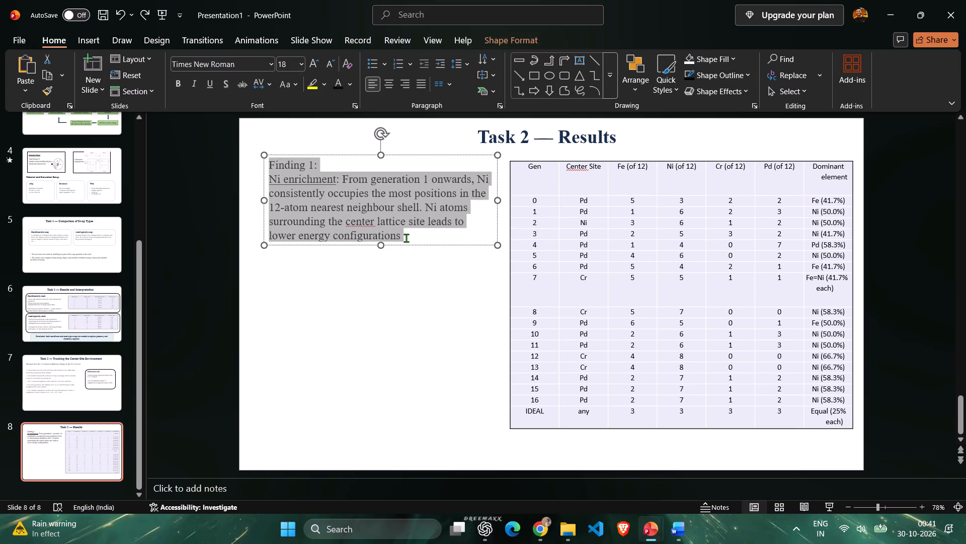
pyautogui.click(300, 57)
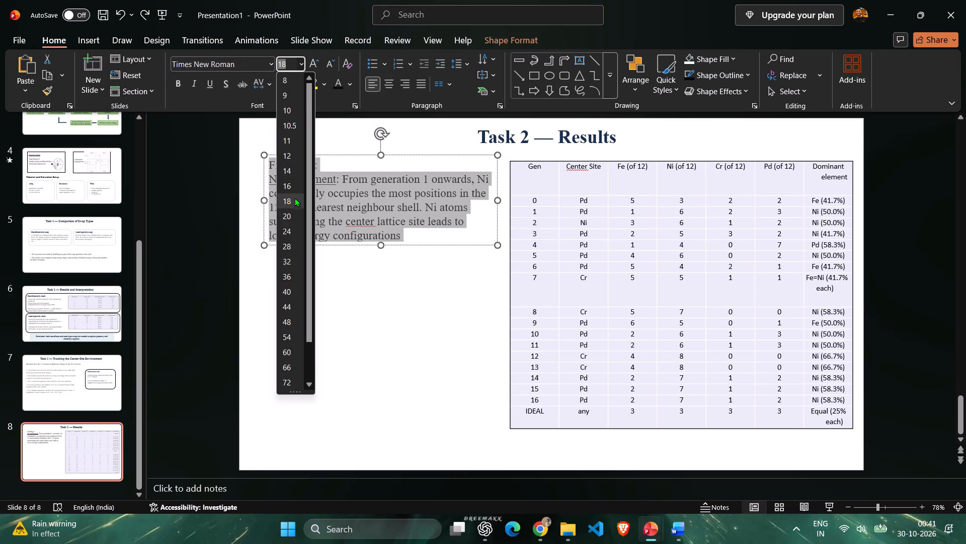
pyautogui.click(295, 188)
pyautogui.click(292, 273)
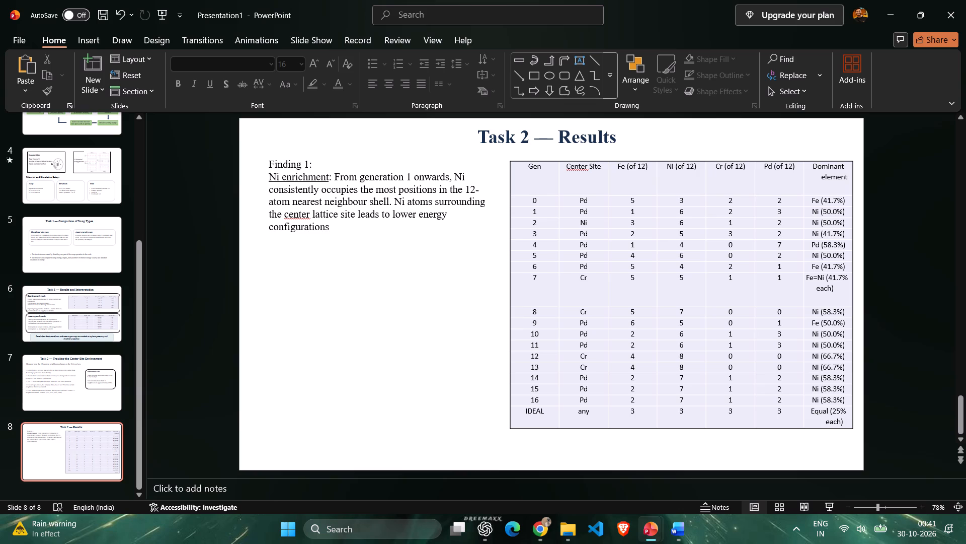
# Duplicate the Finding 1 text box and place the copy directly below the original, aligned with its edges.
pyautogui.click(319, 161)
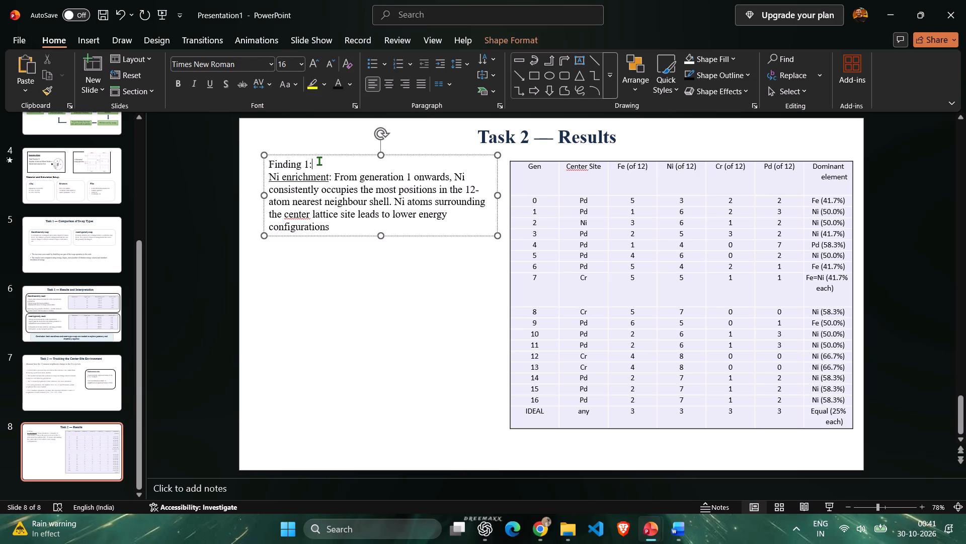
pyautogui.click(282, 151)
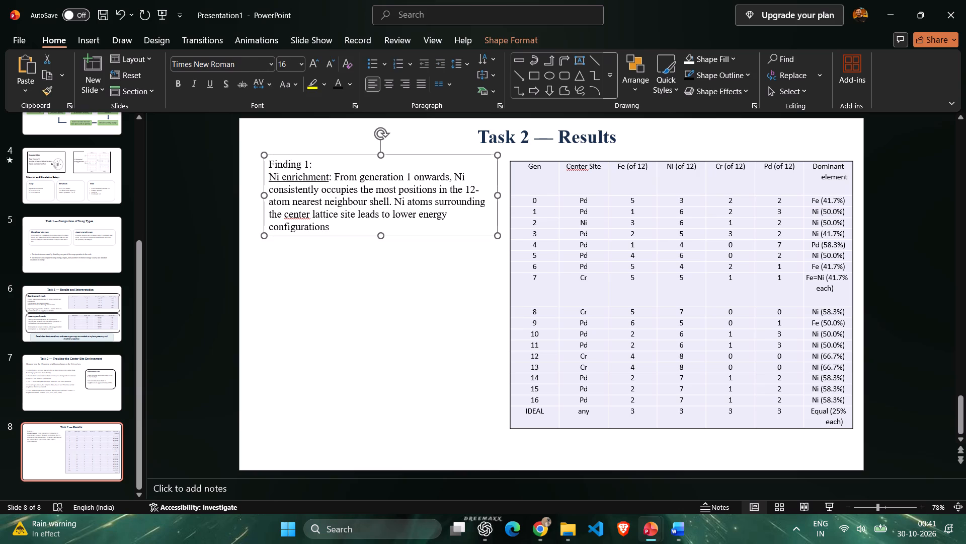
pyautogui.hotkey('ctrl', 'd')
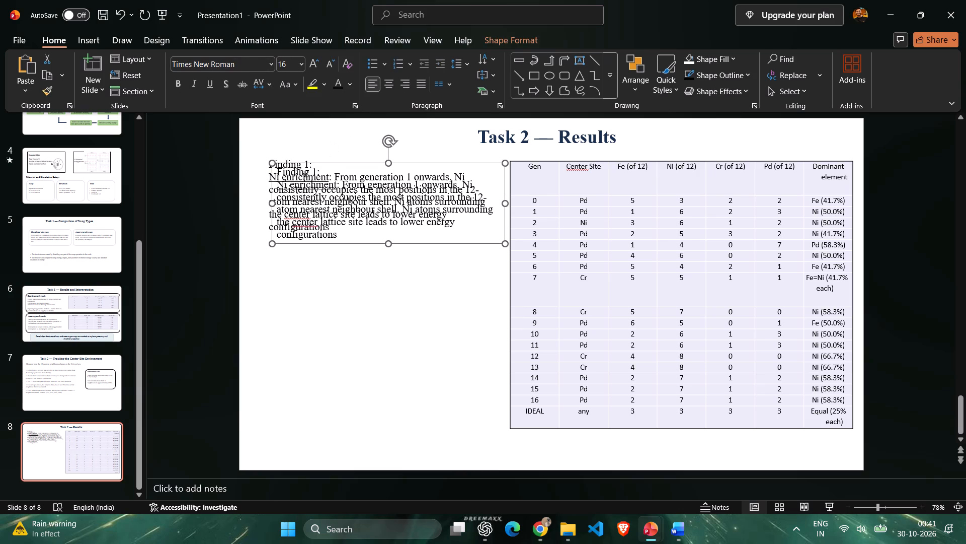
pyautogui.moveTo(336, 165); pyautogui.dragTo(319, 235)
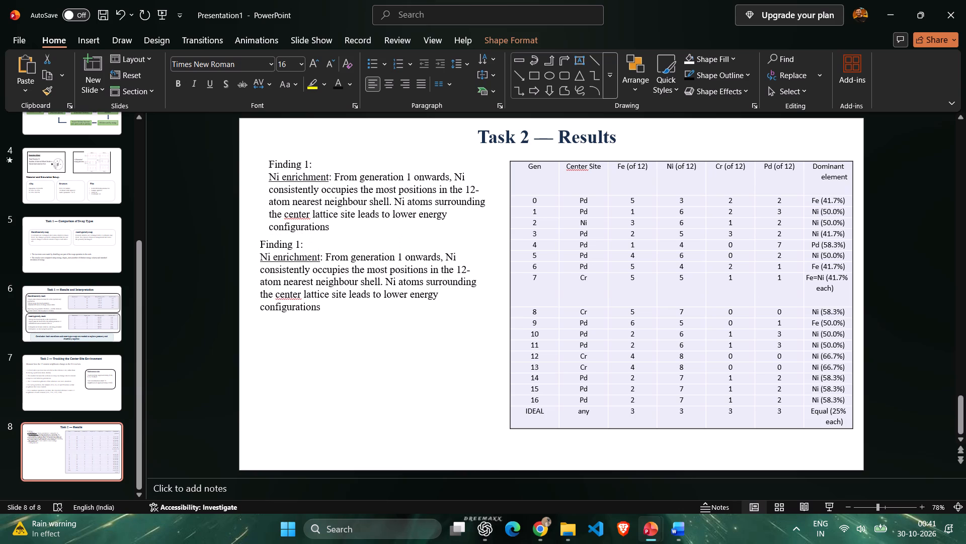
pyautogui.moveTo(319, 235); pyautogui.dragTo(326, 243)
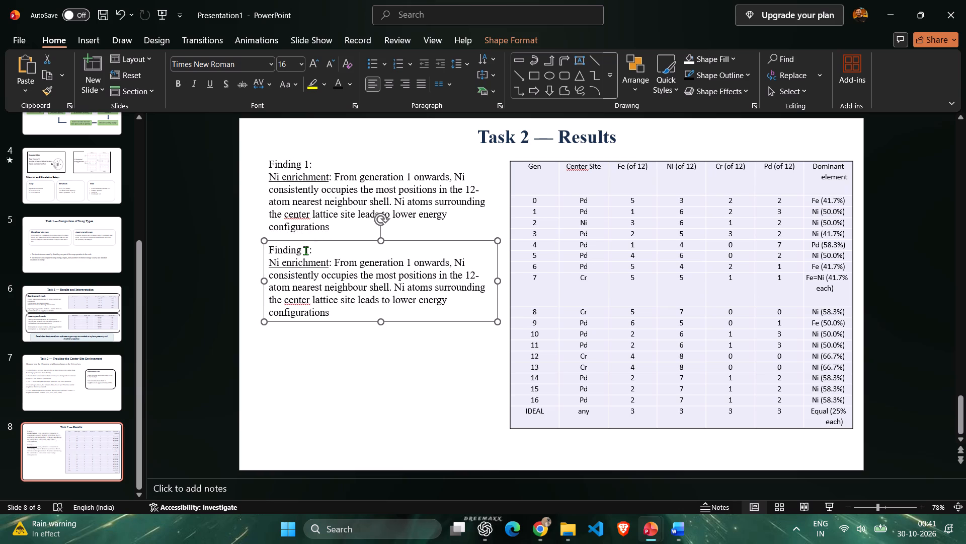
# Change the heading of the duplicated text box to "Finding 2:".
pyautogui.click(305, 250)
pyautogui.press('Right')
pyautogui.press('BackSpace')
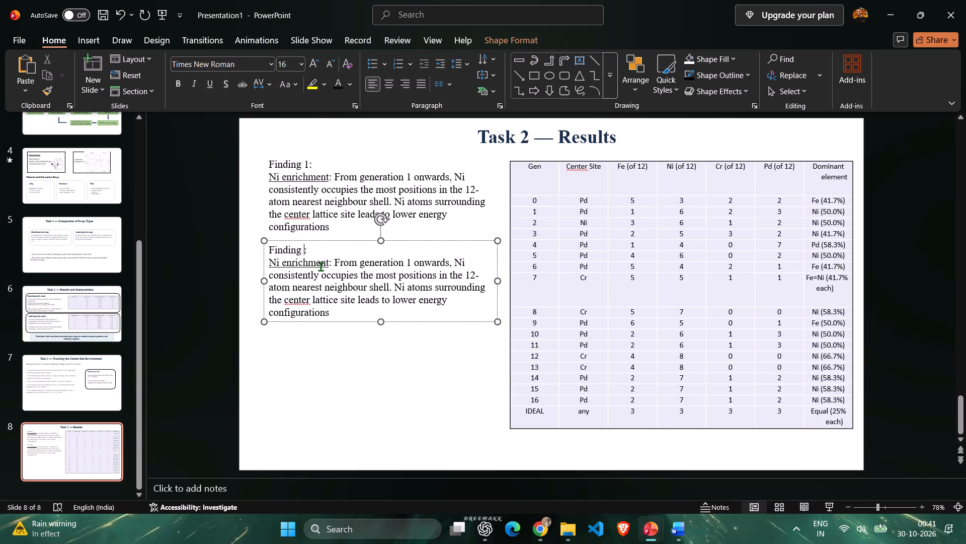
pyautogui.press('2')
pyautogui.click(358, 371)
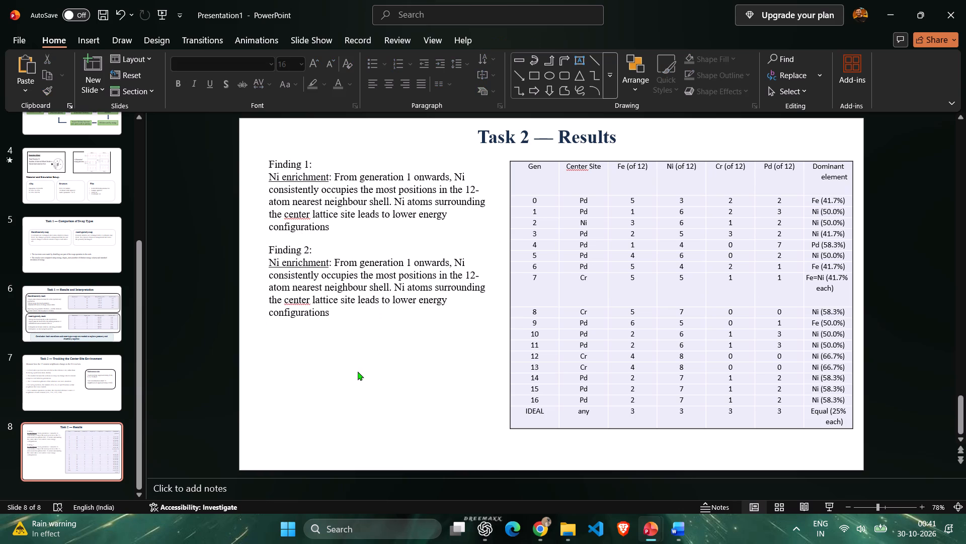
# Replace the "Ni enrichment" label under Finding 2 with "Cr & Pd disappears", based on Finding 2 in the internship report PDF.
pyautogui.hotkey('alt', 'Tab')
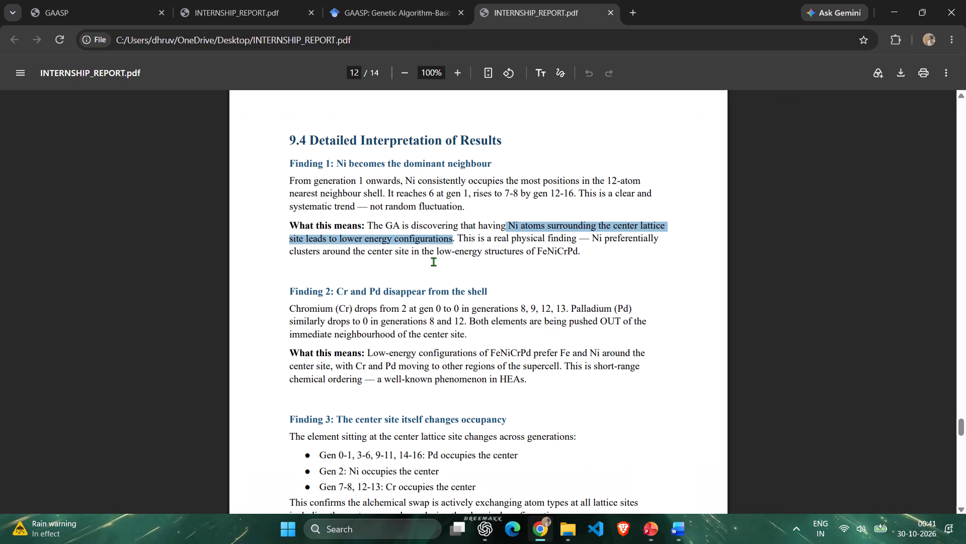
pyautogui.scroll(-2, 332, 360)
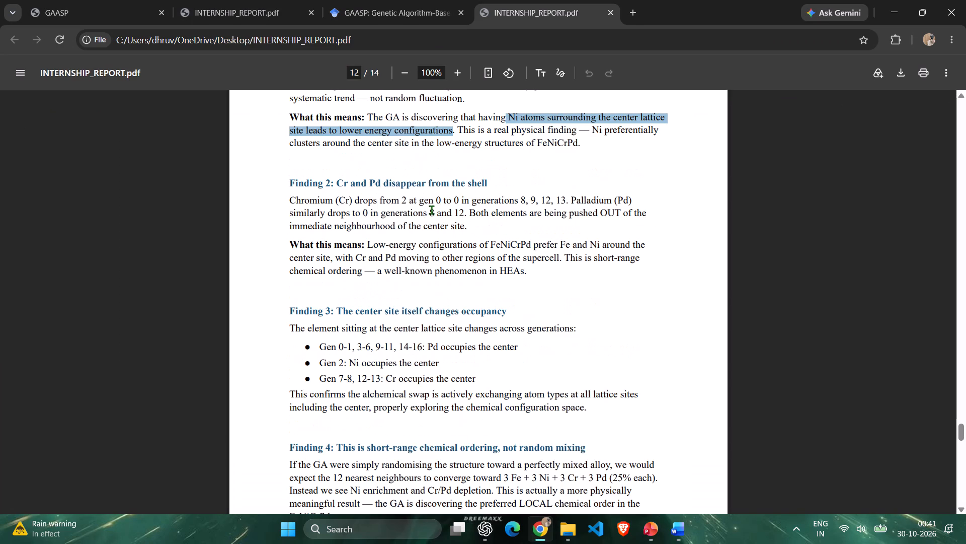
pyautogui.moveTo(511, 173); pyautogui.dragTo(372, 162)
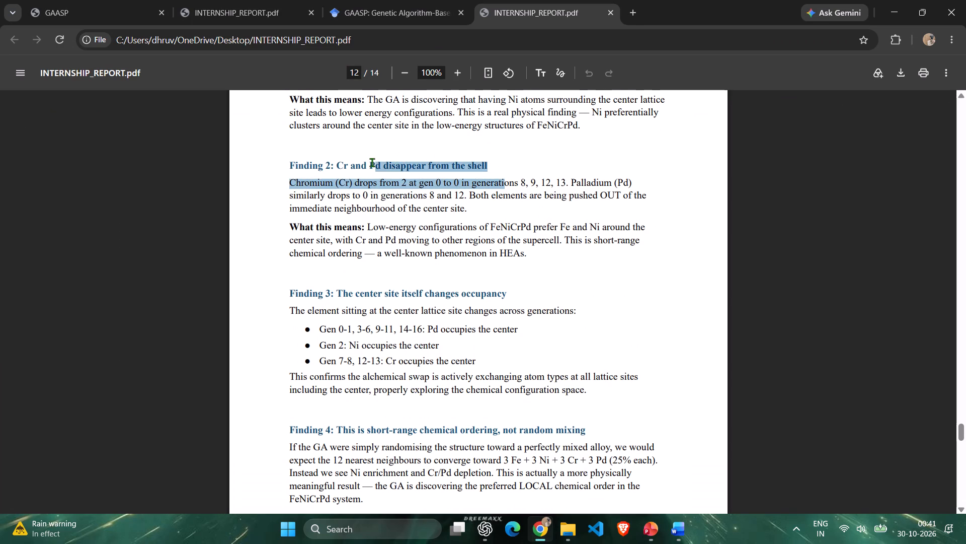
pyautogui.moveTo(372, 162); pyautogui.dragTo(371, 162)
pyautogui.click(572, 156)
pyautogui.hotkey('alt', 'Tab')
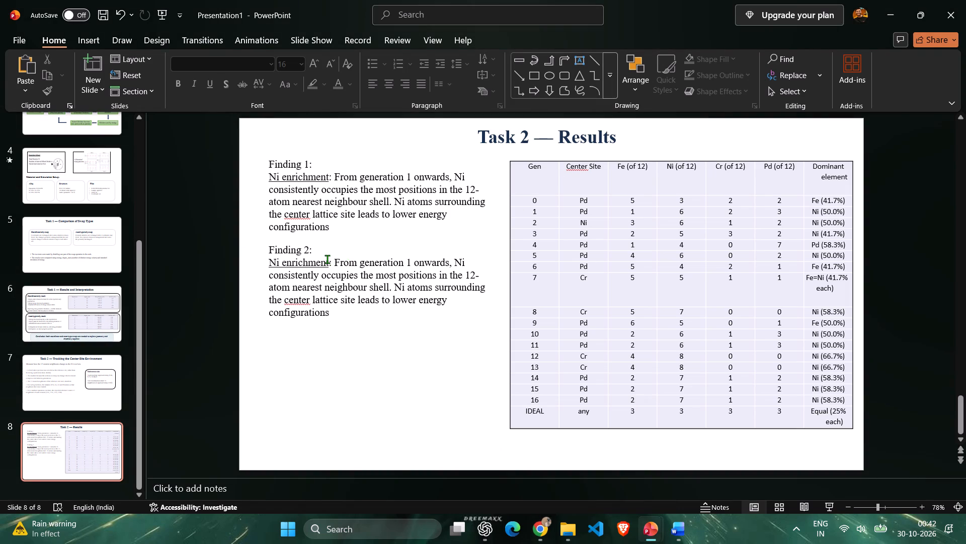
pyautogui.moveTo(327, 259); pyautogui.dragTo(268, 262)
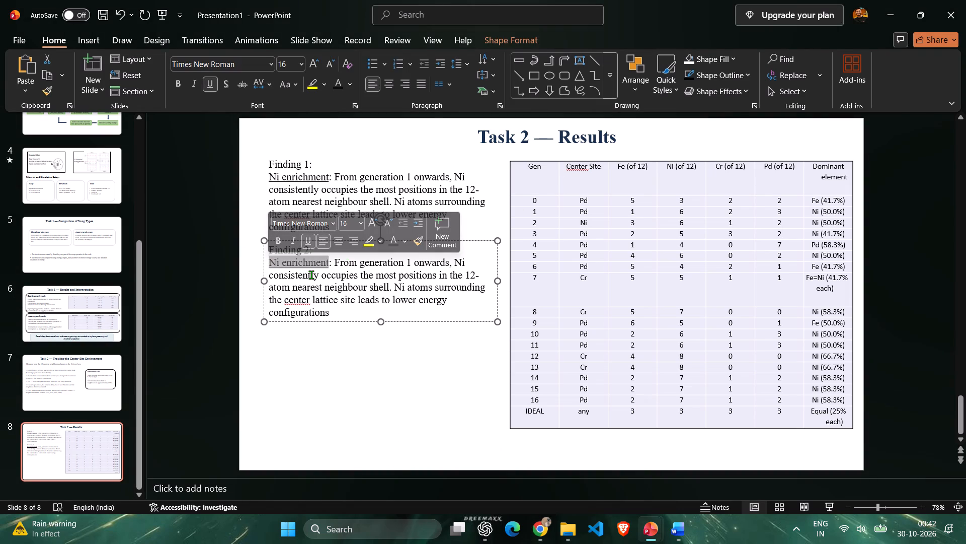
pyautogui.press('BackSpace')
pyautogui.hotkey('shift', 'c')
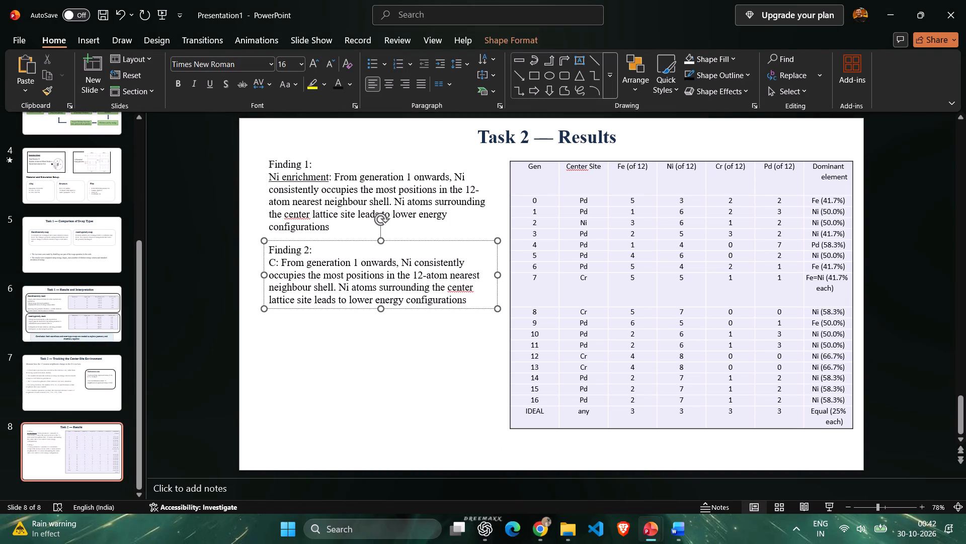
pyautogui.write('r ab')
pyautogui.press('BackSpace')
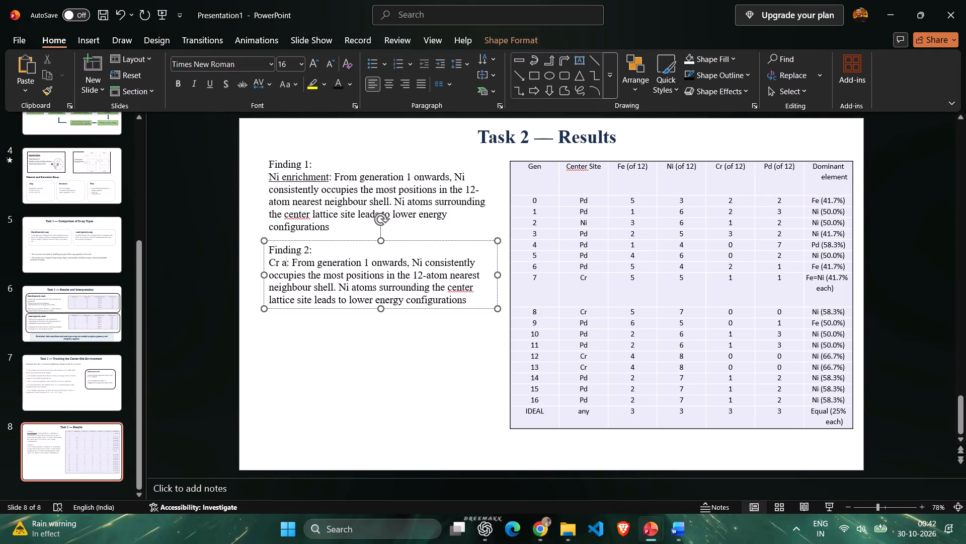
pyautogui.press('BackSpace')
pyautogui.press('BackSpace')
pyautogui.hotkey('shift', '^')
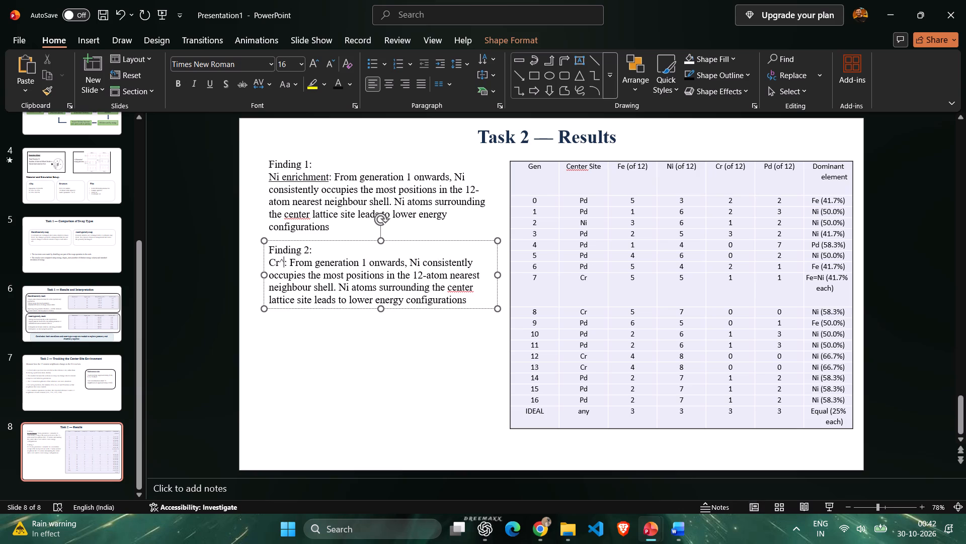
pyautogui.press('shift+Print')
pyautogui.press('BackSpace')
pyautogui.press('space')
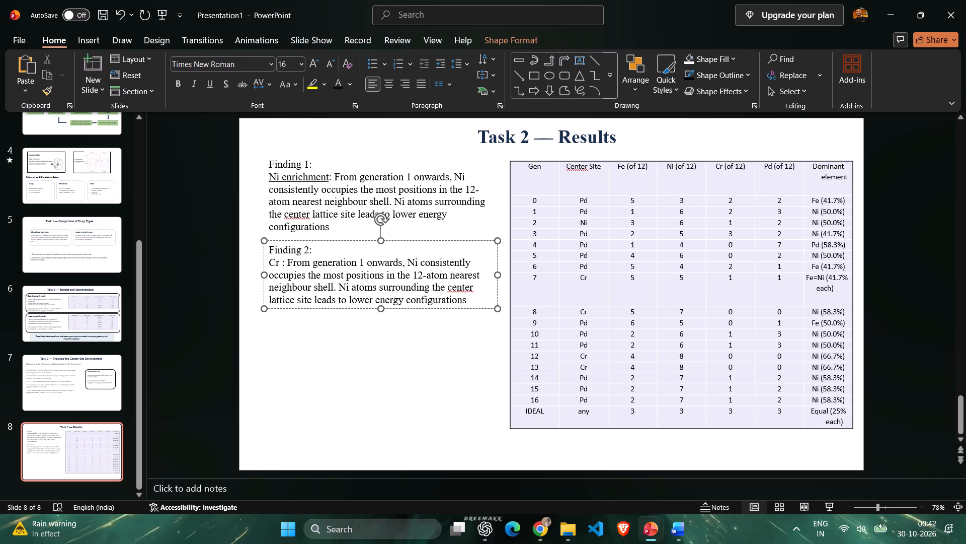
pyautogui.hotkey('shift', '&')
pyautogui.press('space')
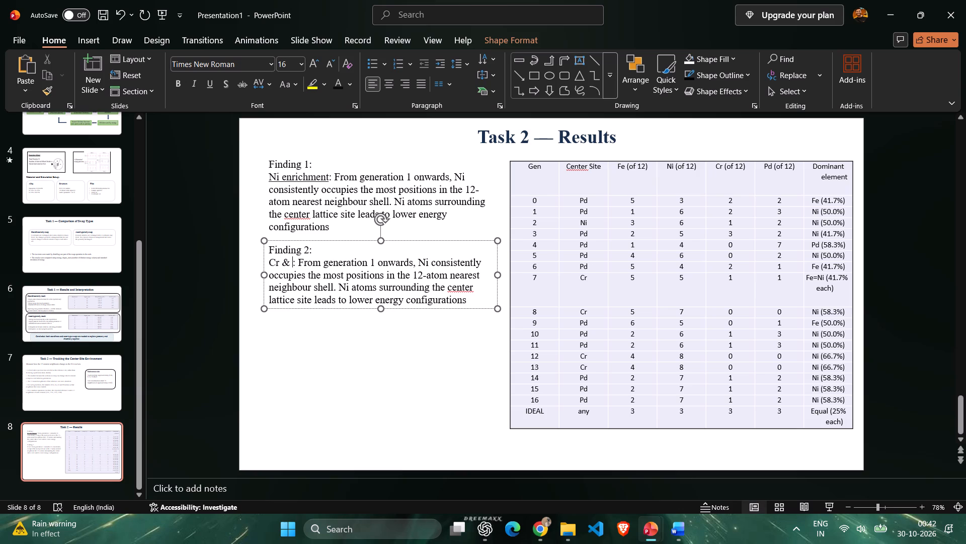
pyautogui.write('Pd')
pyautogui.press('space')
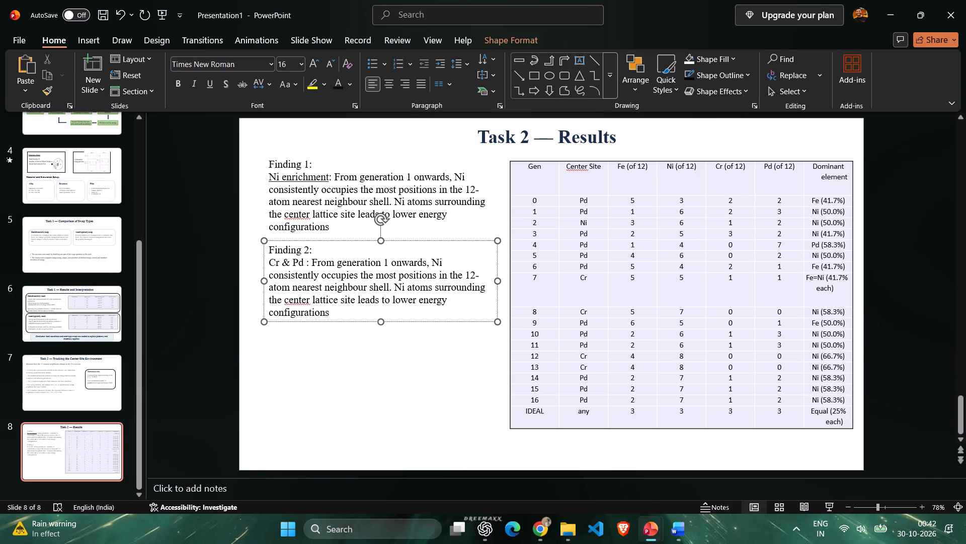
pyautogui.write('disapp')
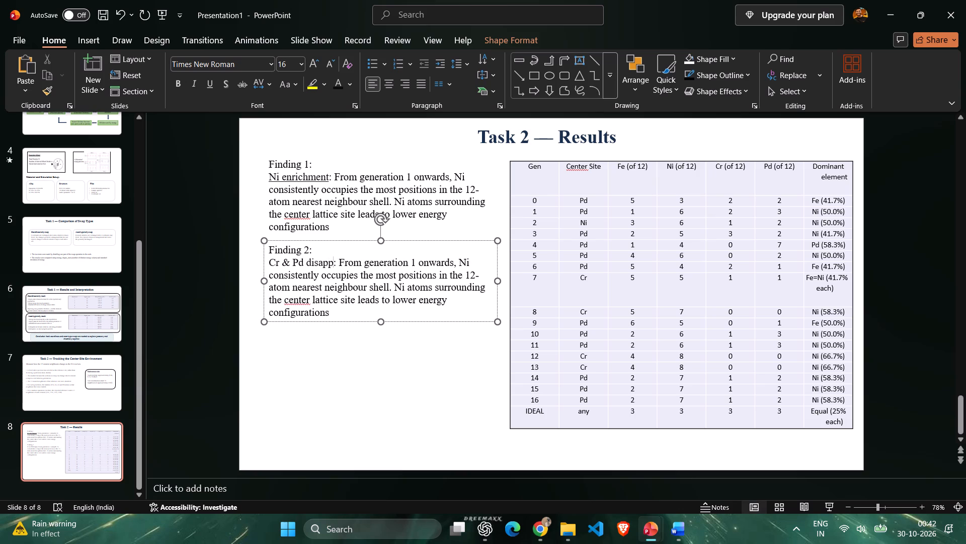
pyautogui.write('ears')
# Recheck Finding 2 in the report PDF and reword the label's ending to "disappear from shell".
pyautogui.hotkey('alt', 'Tab')
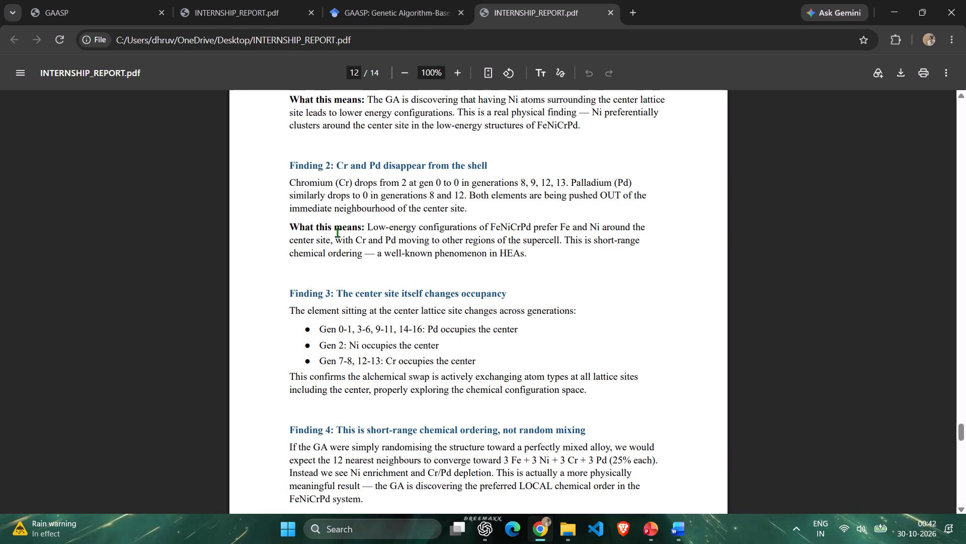
pyautogui.hotkey('alt', 'Tab')
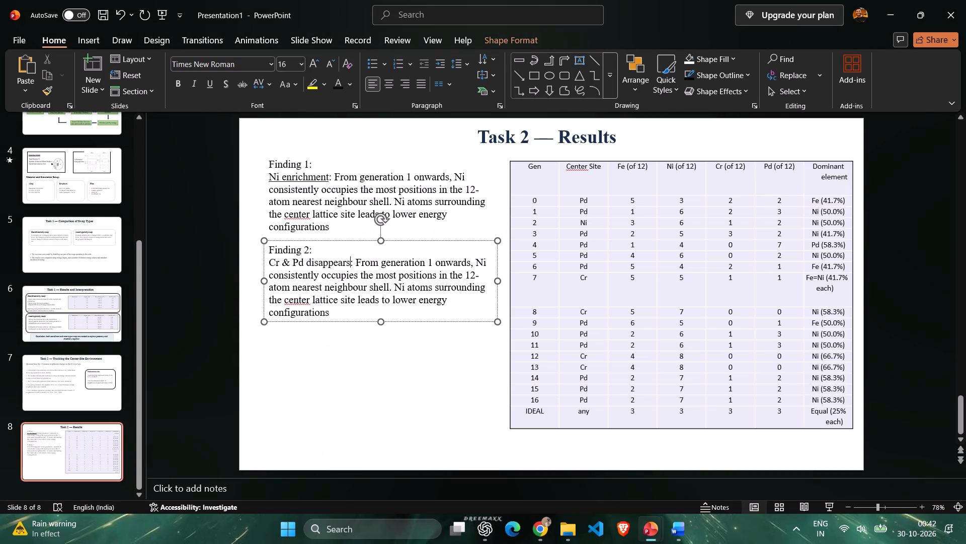
pyautogui.hotkey('alt', 'Tab')
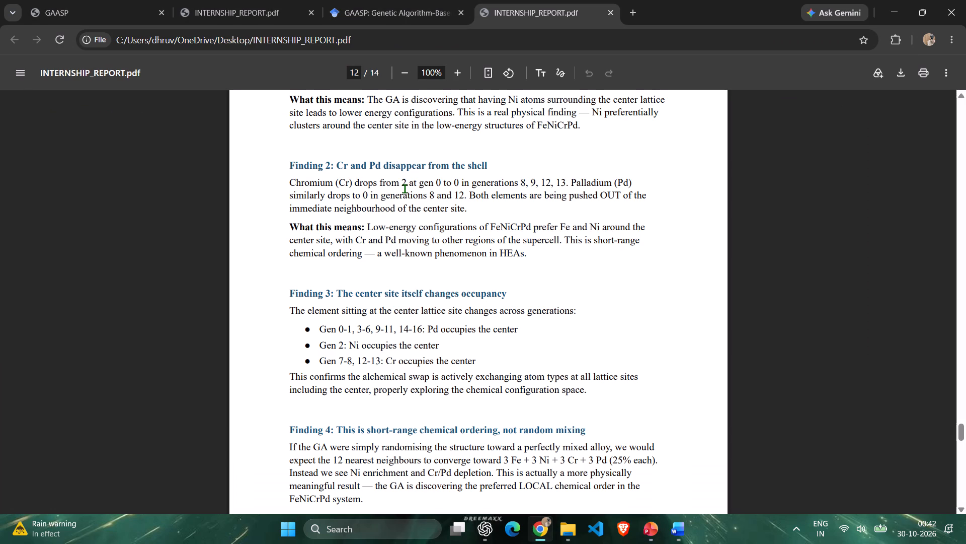
pyautogui.hotkey('alt', 'Tab')
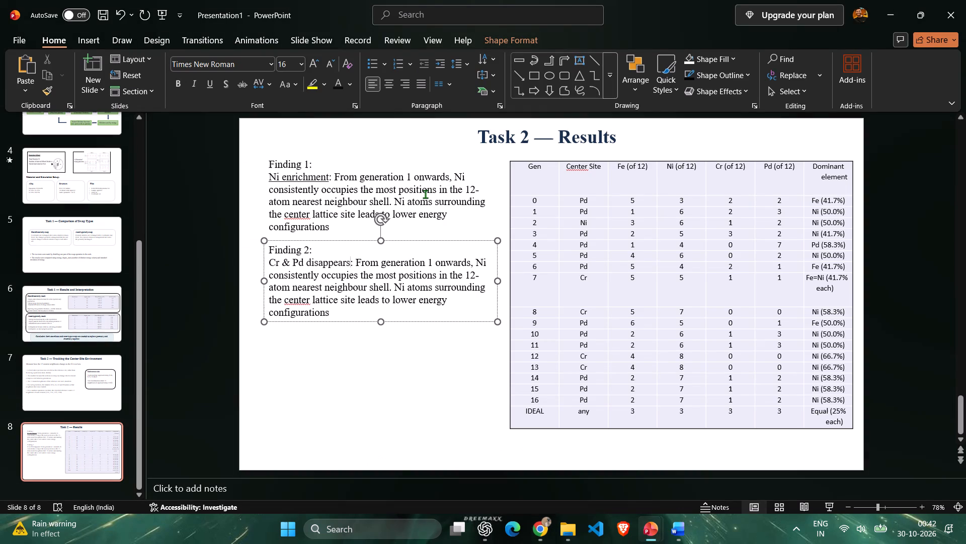
pyautogui.press('BackSpace')
pyautogui.press('space')
pyautogui.write('from shell')
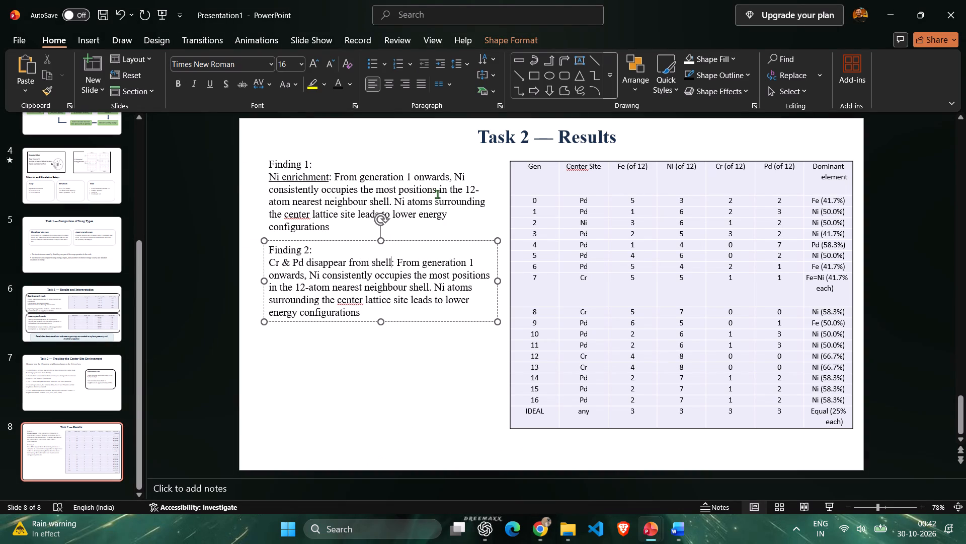
# Underline the label "Cr & Pd disappear from shell:" under Finding 2.
pyautogui.click(396, 262)
pyautogui.press('Left')
pyautogui.hotkey('shift', 'Left')
pyautogui.hotkey('shift', 'Left')
pyautogui.hotkey('shift', 'Left')
pyautogui.hotkey('shift', 'Left')
pyautogui.hotkey('shift', 'Left')
pyautogui.hotkey('shift', 'Left')
pyautogui.hotkey('shift', 'Left')
pyautogui.hotkey('shift', 'Left')
pyautogui.hotkey('shift', 'Left')
pyautogui.hotkey('shift', 'Left')
pyautogui.hotkey('shift', 'Left')
pyautogui.hotkey('shift', 'Left')
pyautogui.hotkey('shift', 'Left')
pyautogui.hotkey('shift', 'Left')
pyautogui.hotkey('shift', 'Left')
pyautogui.hotkey('shift', 'Left')
pyautogui.hotkey('shift', 'Left')
pyautogui.hotkey('shift', 'Left')
pyautogui.hotkey('shift', 'Left')
pyautogui.hotkey('shift', 'Left')
pyautogui.hotkey('shift', 'Left')
pyautogui.hotkey('shift', 'Left')
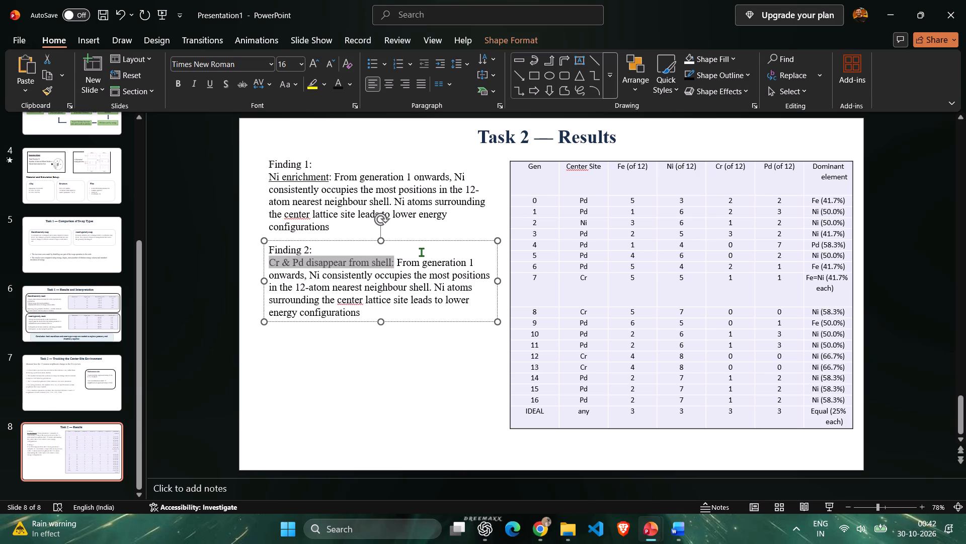
pyautogui.click(208, 83)
pyautogui.click(327, 413)
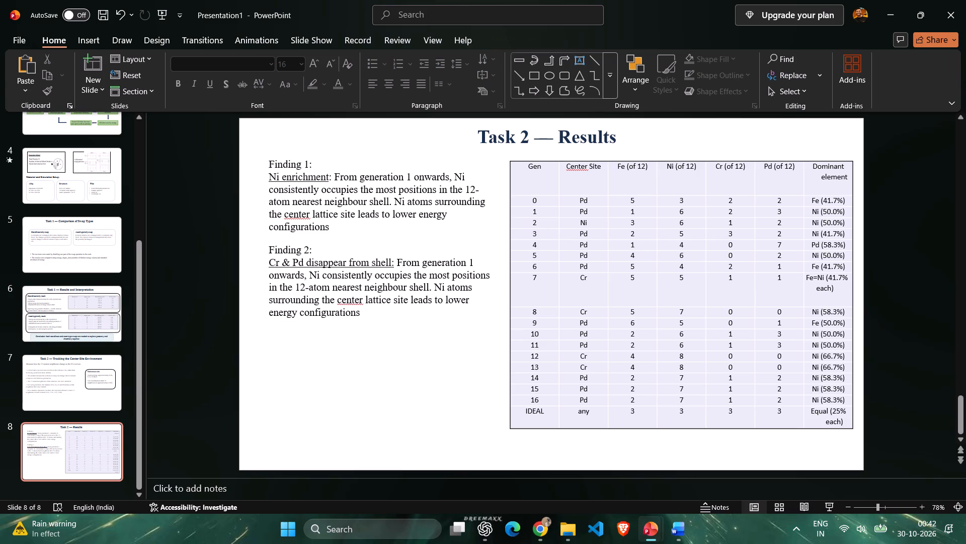
# Delete the copied Ni sentences that follow the "Cr & Pd disappear from shell:" label in the Finding 2 text box.
pyautogui.moveTo(389, 317); pyautogui.dragTo(380, 317)
pyautogui.moveTo(376, 317); pyautogui.dragTo(404, 267)
pyautogui.press('BackSpace')
# Consult Finding 2 in the report PDF and begin its description with a space after the label on the slide.
pyautogui.hotkey('alt', 'Tab')
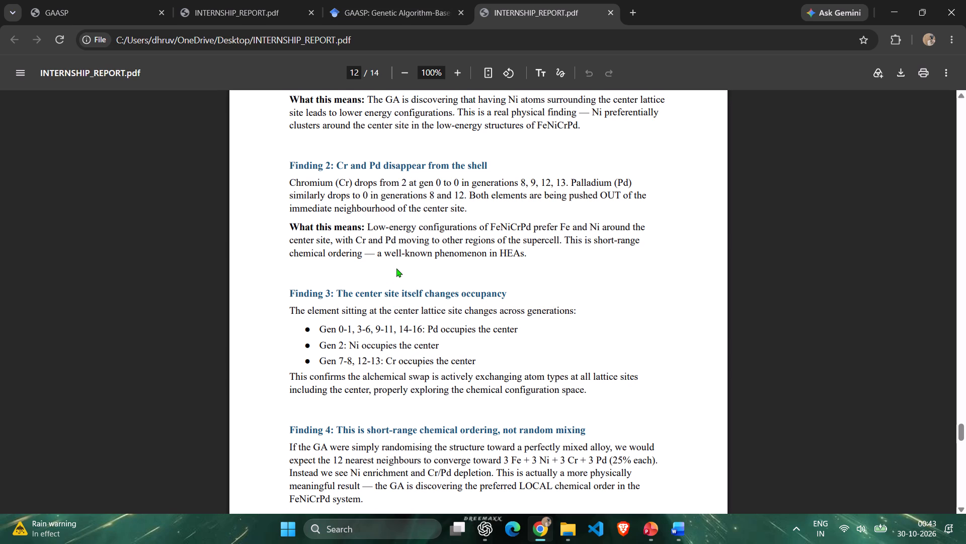
pyautogui.hotkey('alt', 'Tab')
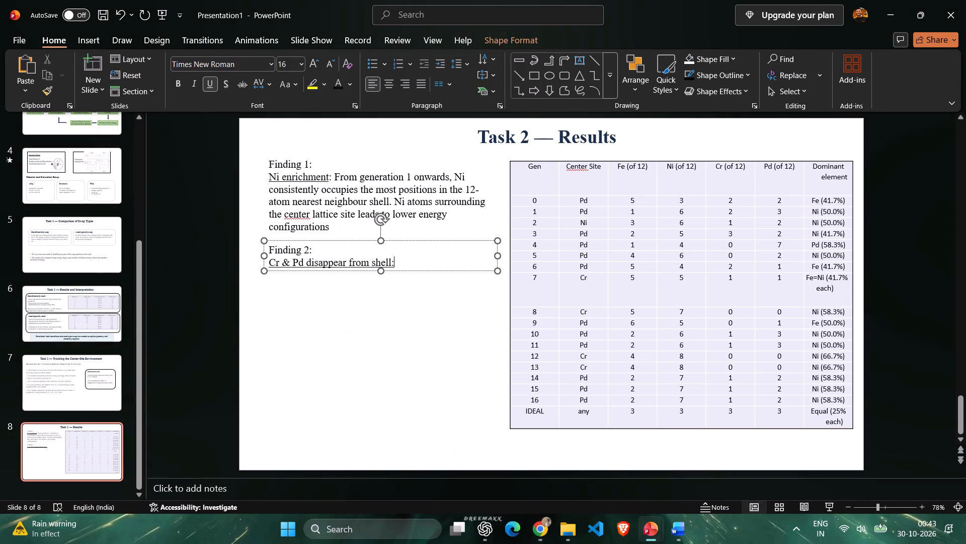
pyautogui.press('space')
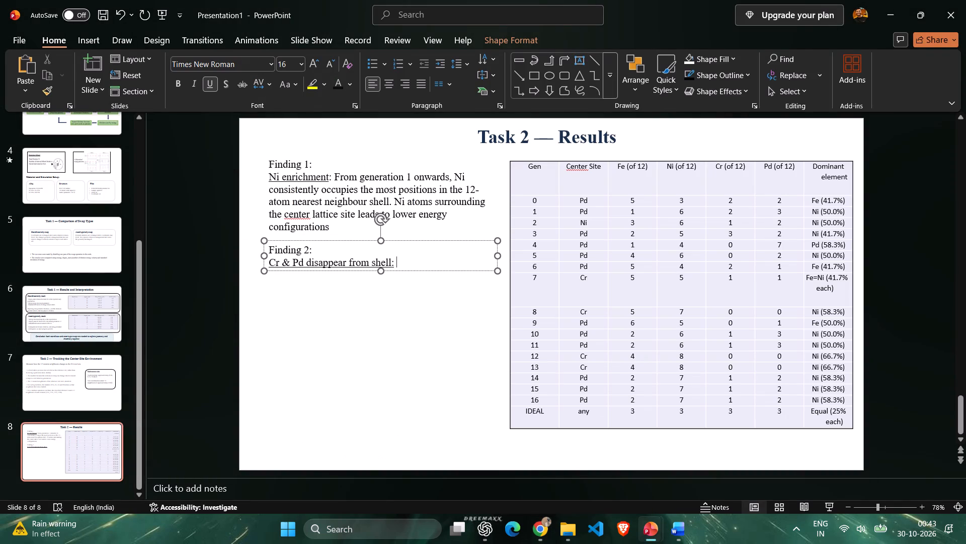
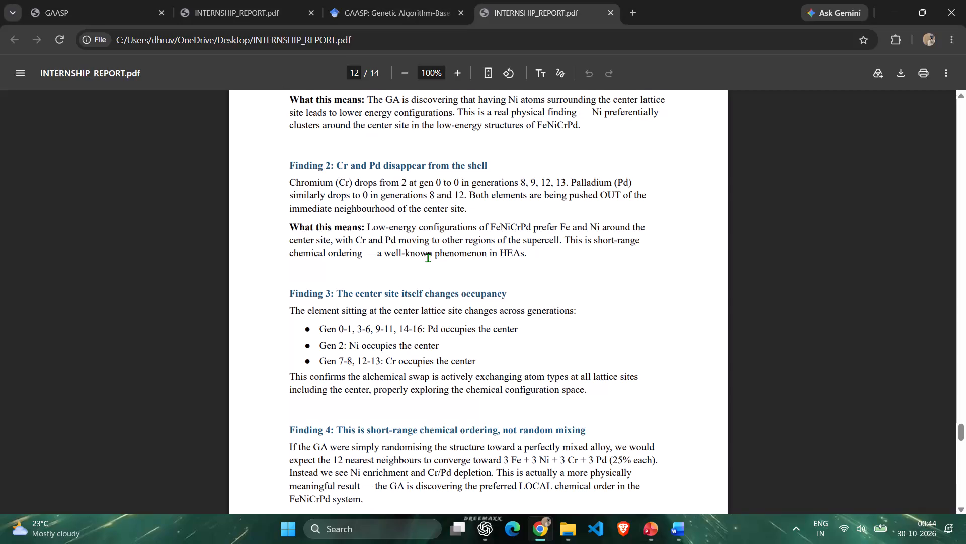
# Start the Finding 2 description on the slide with "In some generations" after the "Cr & Pd disappear from shell:" label.
pyautogui.hotkey('alt', 'Tab')
pyautogui.write('In')
pyautogui.press('space')
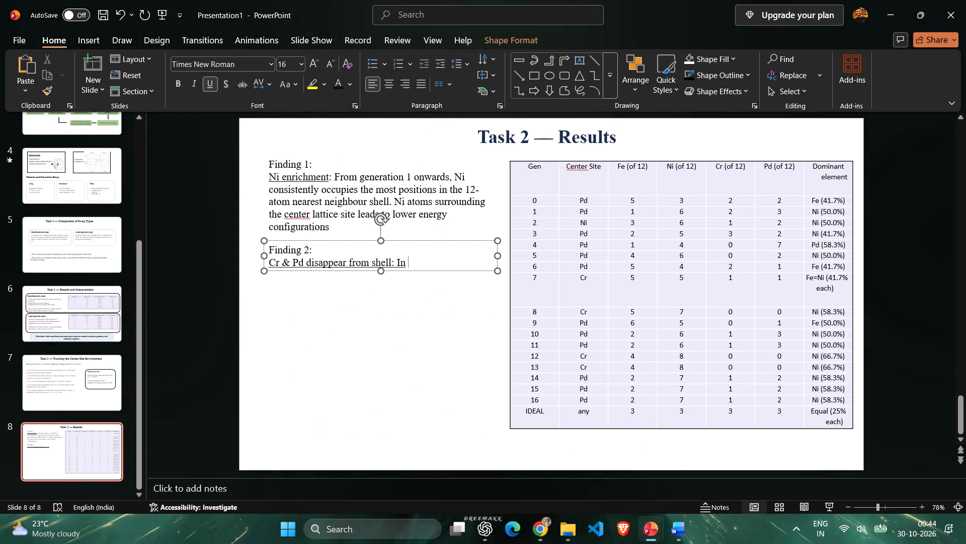
pyautogui.write('some generations')
pyautogui.press('space')
pyautogui.press('BackSpace')
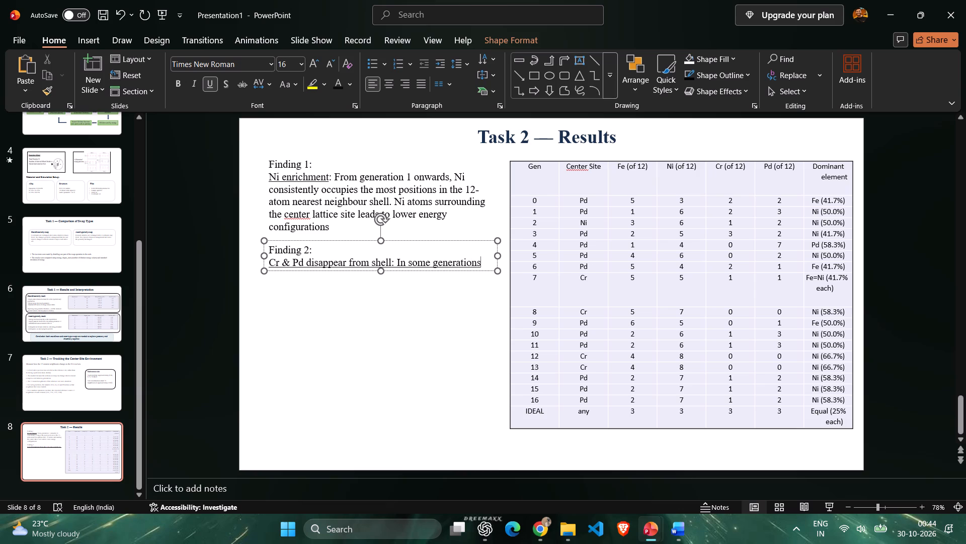
# Remove the underline from "In some generations" in the Finding 2 text box.
pyautogui.click(485, 260)
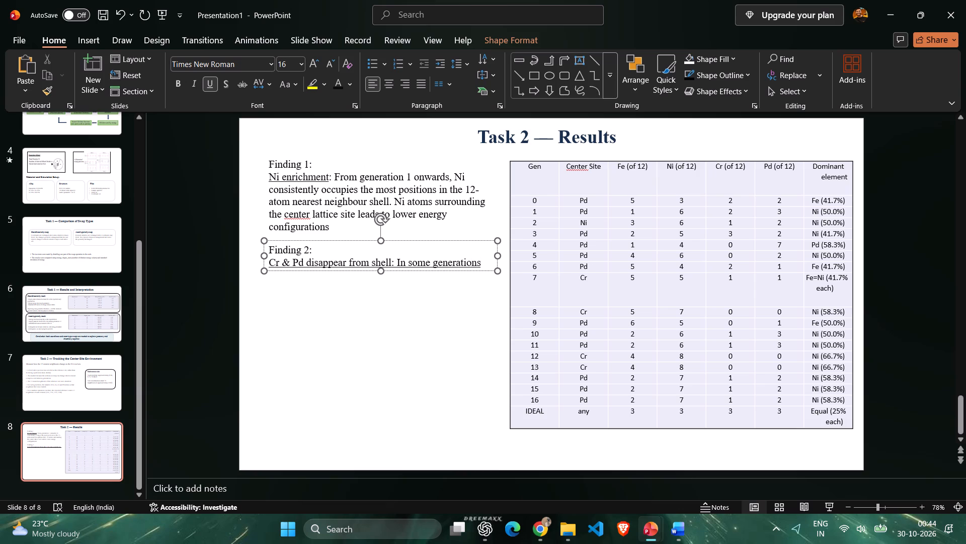
pyautogui.click(482, 260)
pyautogui.moveTo(482, 260); pyautogui.dragTo(393, 273)
pyautogui.moveTo(393, 273); pyautogui.dragTo(393, 266)
pyautogui.moveTo(398, 262); pyautogui.dragTo(466, 256)
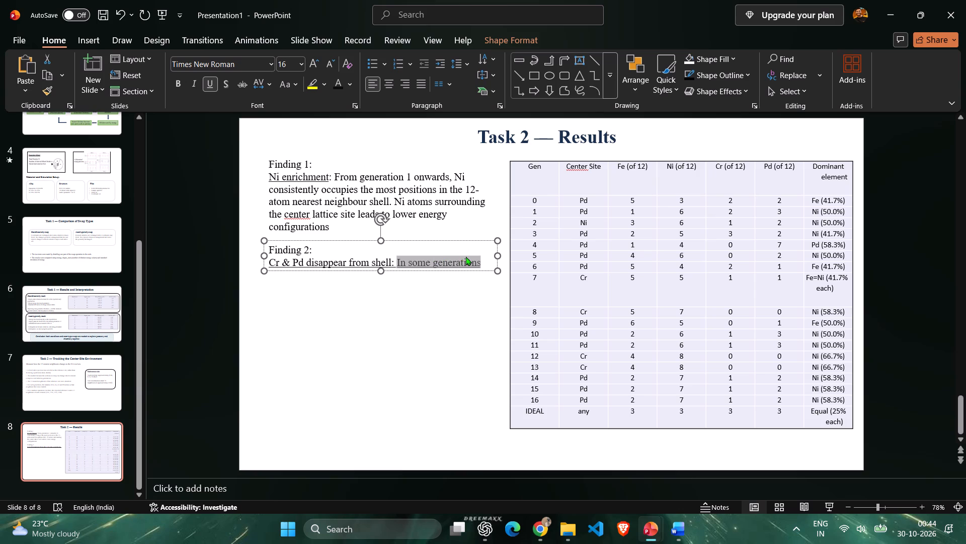
pyautogui.click(500, 231)
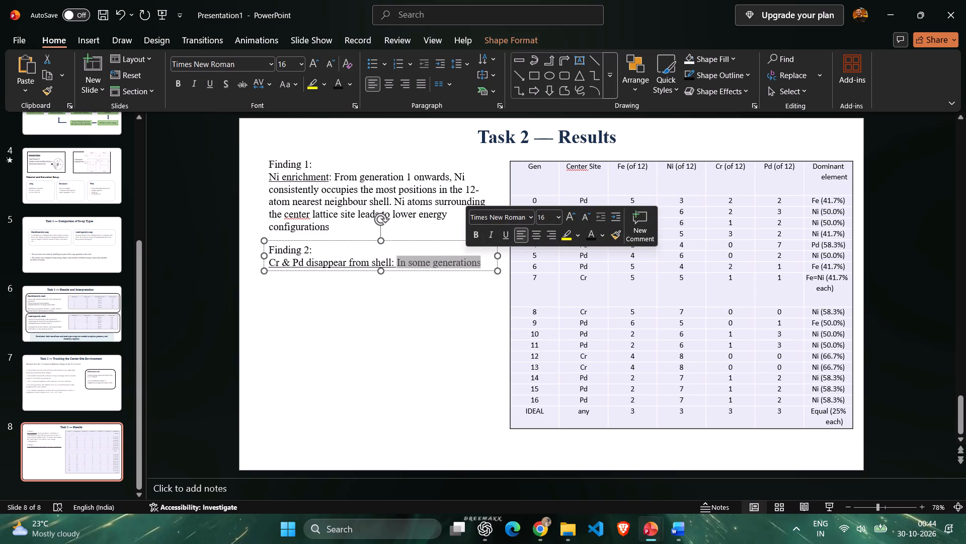
pyautogui.click(482, 254)
pyautogui.click(479, 265)
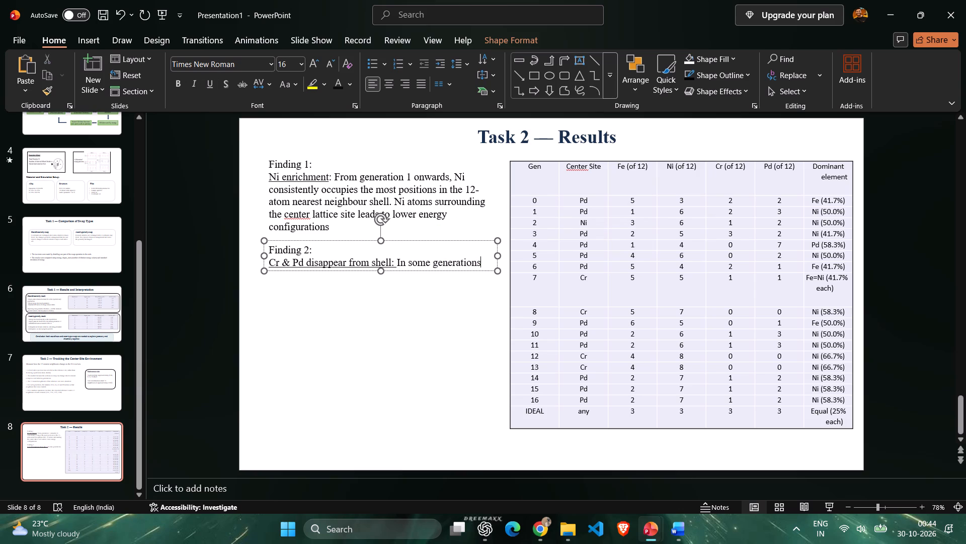
# Continue the Finding 2 sentence with "these are pushed out from the shell".
pyautogui.press('space')
pyautogui.write('these a')
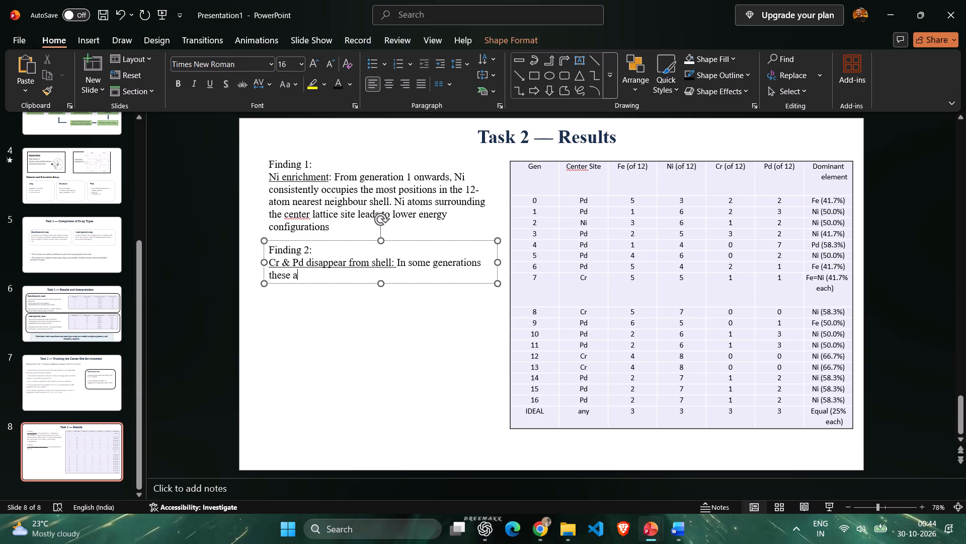
pyautogui.write('re')
pyautogui.press('space')
pyautogui.write('pushed out from the shell')
# Recheck Finding 2 in the report PDF and replace the sentence's final word "shell" with "immediate neighbourhood site,".
pyautogui.hotkey('alt', 'Tab')
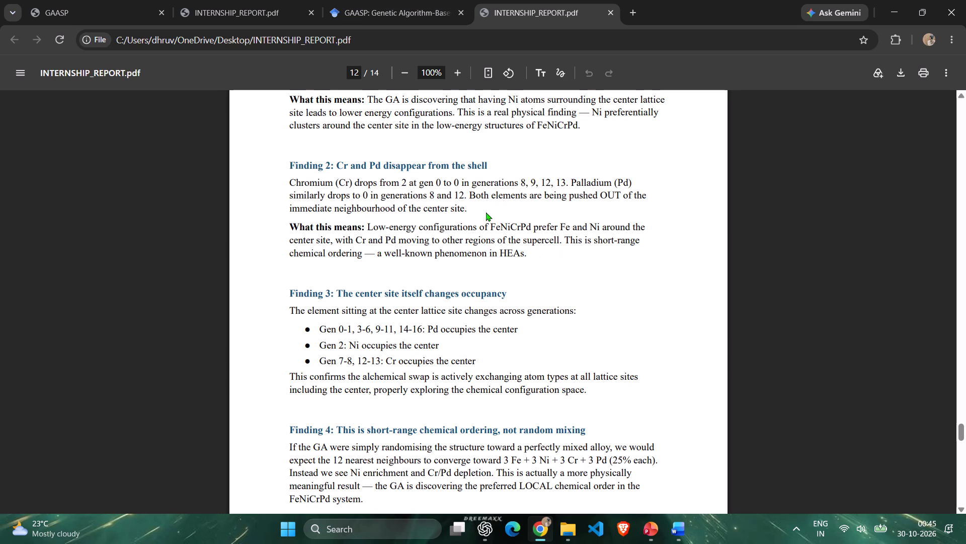
pyautogui.hotkey('alt', 'Tab')
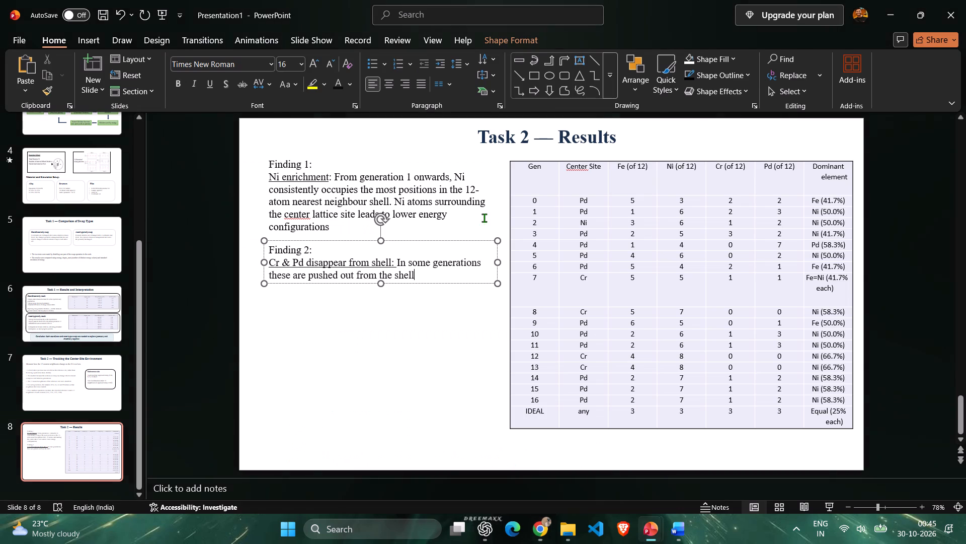
pyautogui.press('BackSpace')
pyautogui.press('BackSpace')
pyautogui.press('BackSpace')
pyautogui.press('BackSpace')
pyautogui.press('BackSpace')
pyautogui.write('imediate')
pyautogui.press('space')
pyautogui.press('n')
pyautogui.write('eighbour')
pyautogui.write('hood')
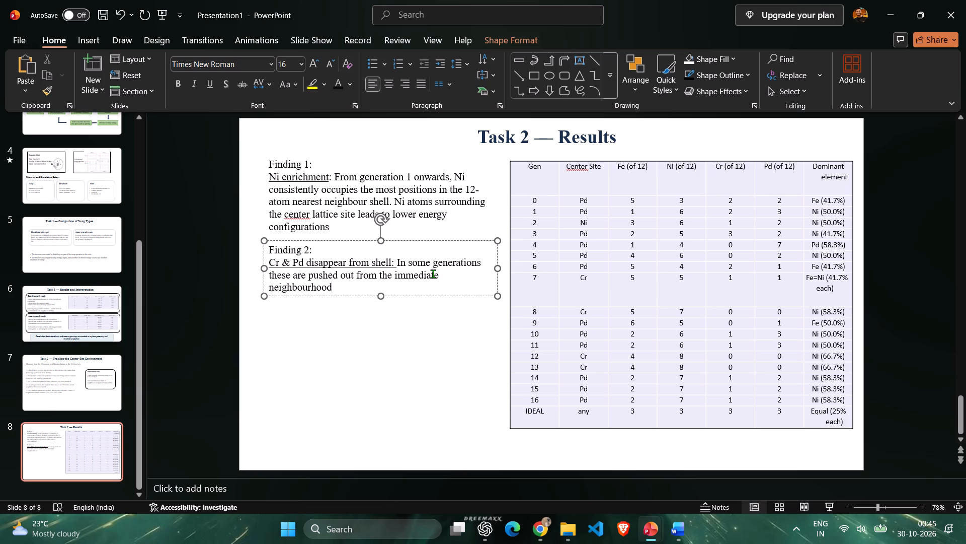
pyautogui.press('space')
pyautogui.write('site')
pyautogui.press(',')
# Copy "Low-energy configurations of FeNiCrPd … other regions of the supercell" from the PDF's Finding 2 and paste it at the end of the slide's Finding 2 text.
pyautogui.hotkey('alt', 'Tab')
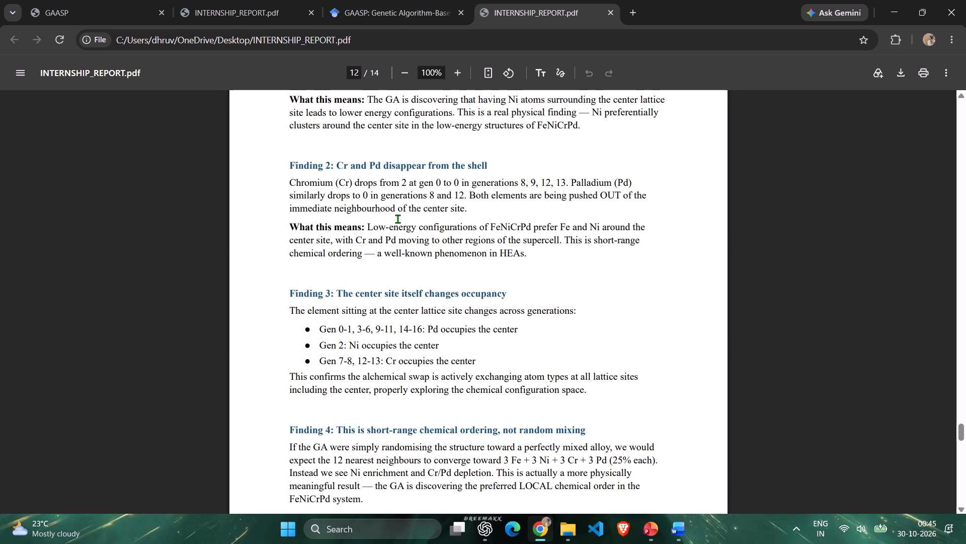
pyautogui.moveTo(366, 226); pyautogui.dragTo(551, 235)
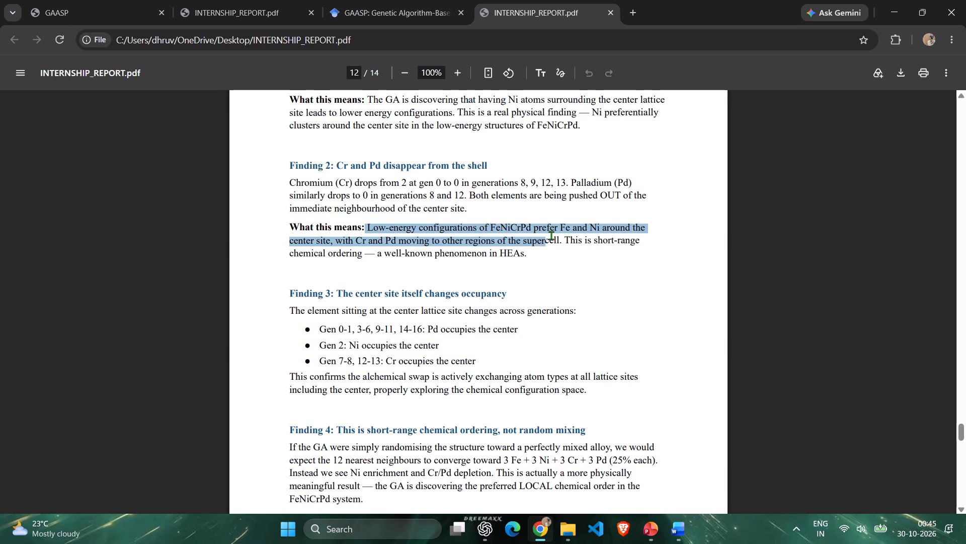
pyautogui.moveTo(551, 235); pyautogui.dragTo(555, 244)
pyautogui.moveTo(555, 244); pyautogui.dragTo(558, 241)
pyautogui.hotkey('ctrl', 'c')
pyautogui.hotkey('alt', 'Tab')
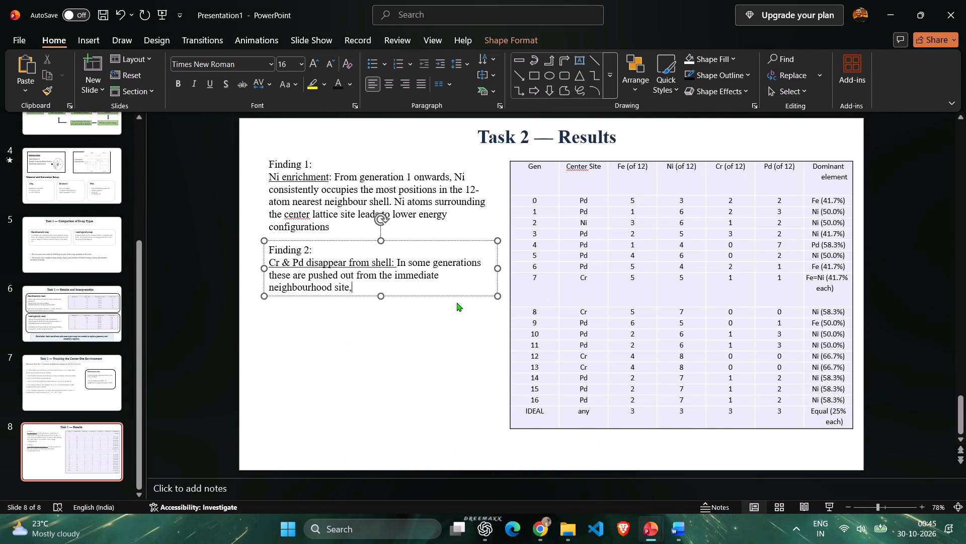
pyautogui.hotkey('ctrl', 'v')
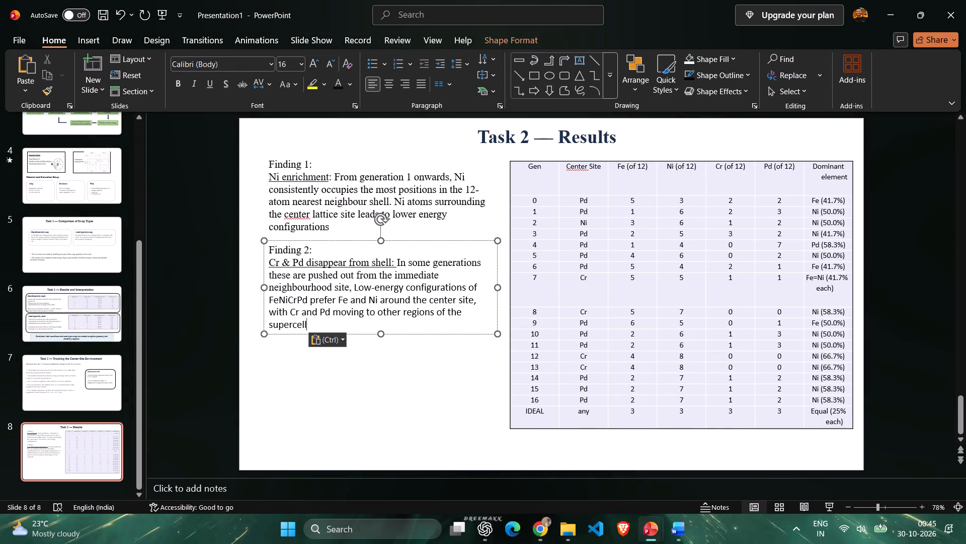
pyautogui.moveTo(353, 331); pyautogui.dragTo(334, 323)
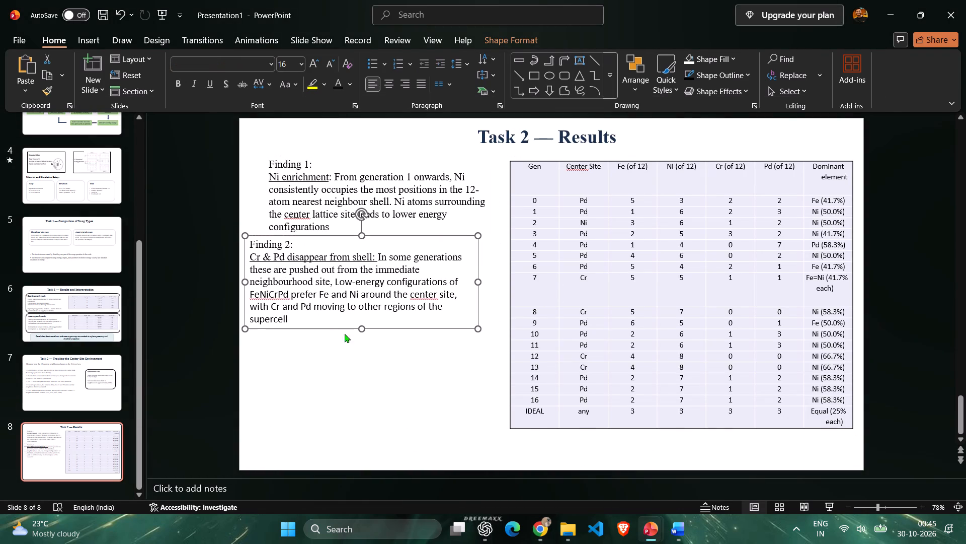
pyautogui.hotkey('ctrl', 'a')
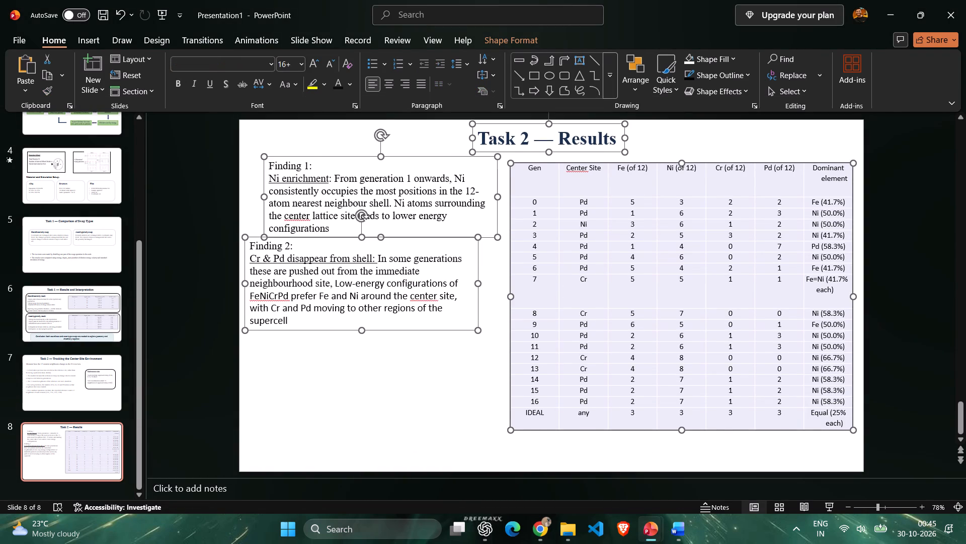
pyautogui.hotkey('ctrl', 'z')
# Set the font of the pasted "Low-energy configurations…" text in Finding 2 to Times New Roman.
pyautogui.click(345, 360)
pyautogui.click(334, 325)
pyautogui.moveTo(328, 326); pyautogui.dragTo(353, 286)
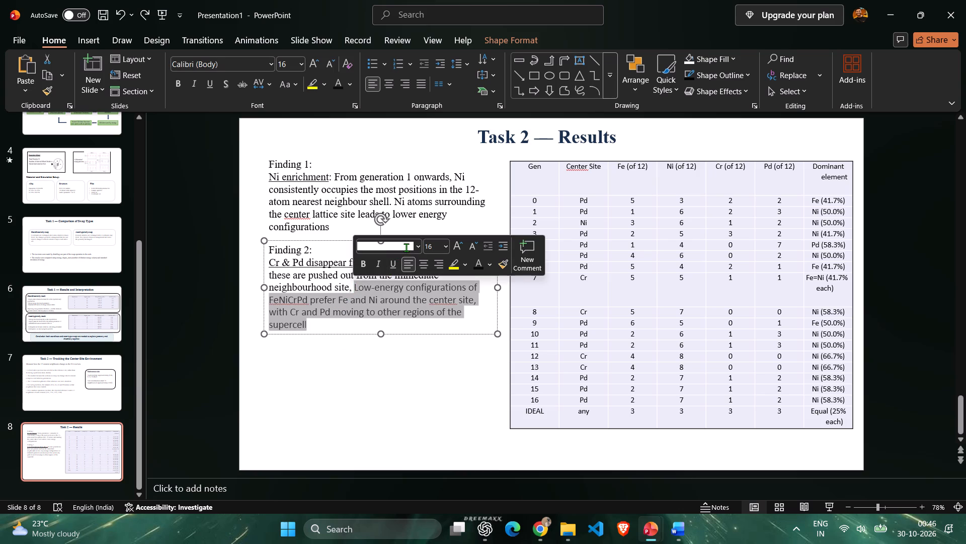
pyautogui.click(419, 244)
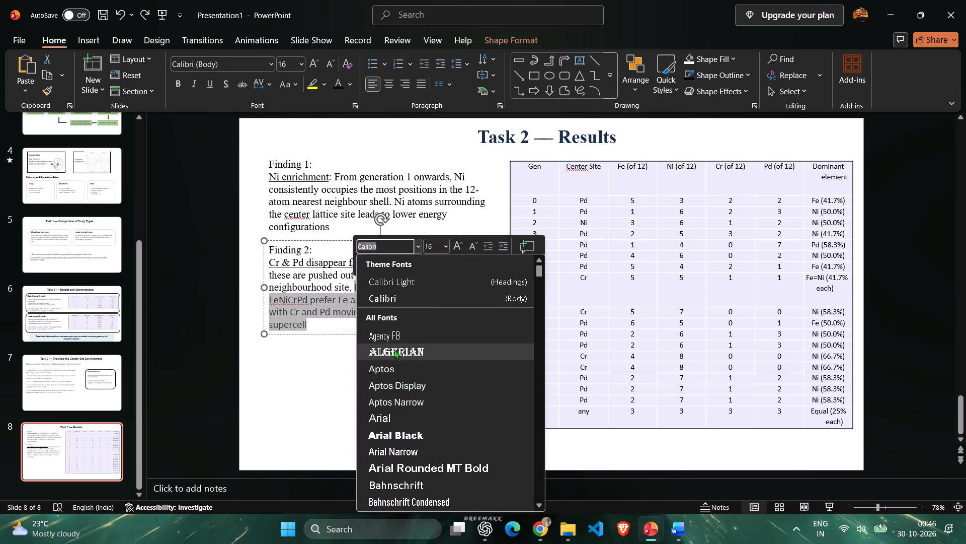
pyautogui.click(270, 65)
pyautogui.click(270, 65)
pyautogui.click(270, 61)
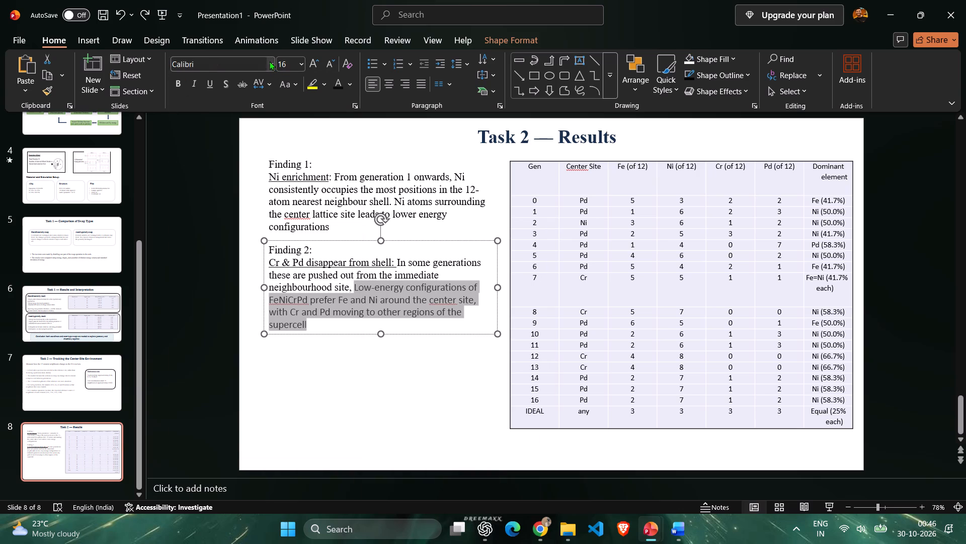
pyautogui.click(230, 151)
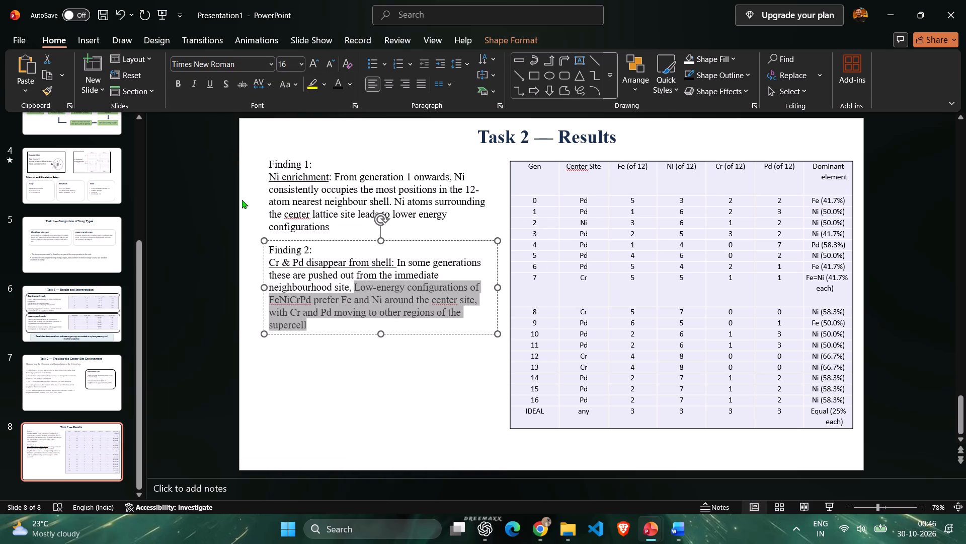
pyautogui.click(285, 428)
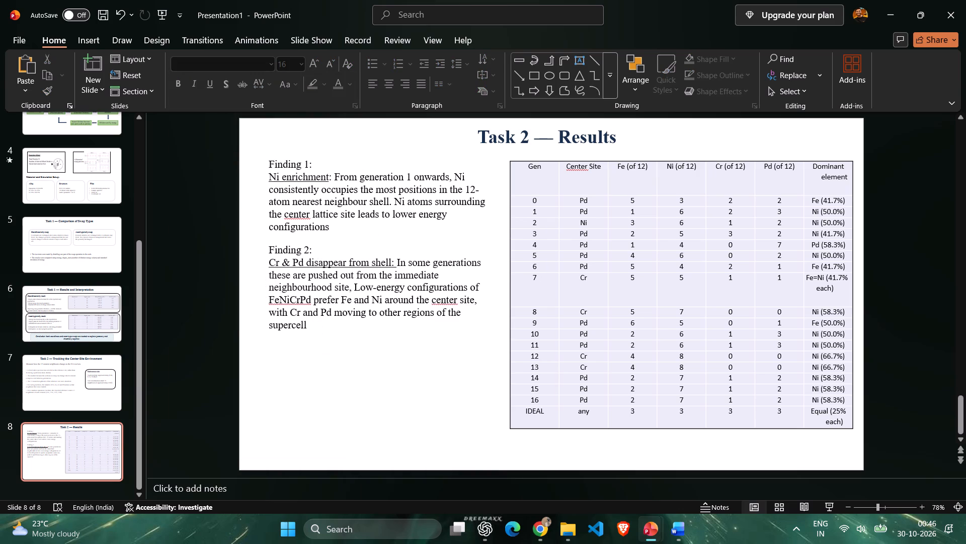
# Add a period after "supercell" at the end of the Finding 2 text.
pyautogui.click(313, 321)
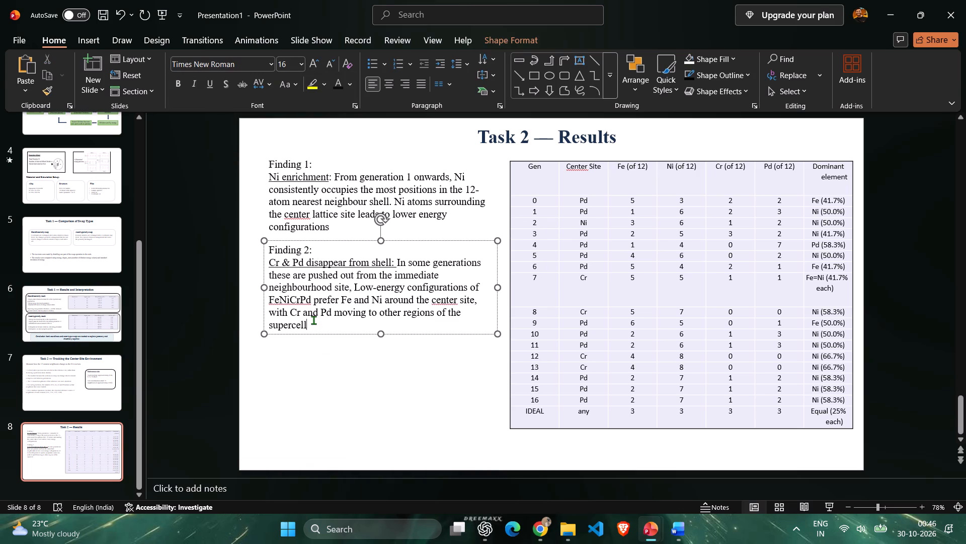
pyautogui.press('.')
pyautogui.click(276, 411)
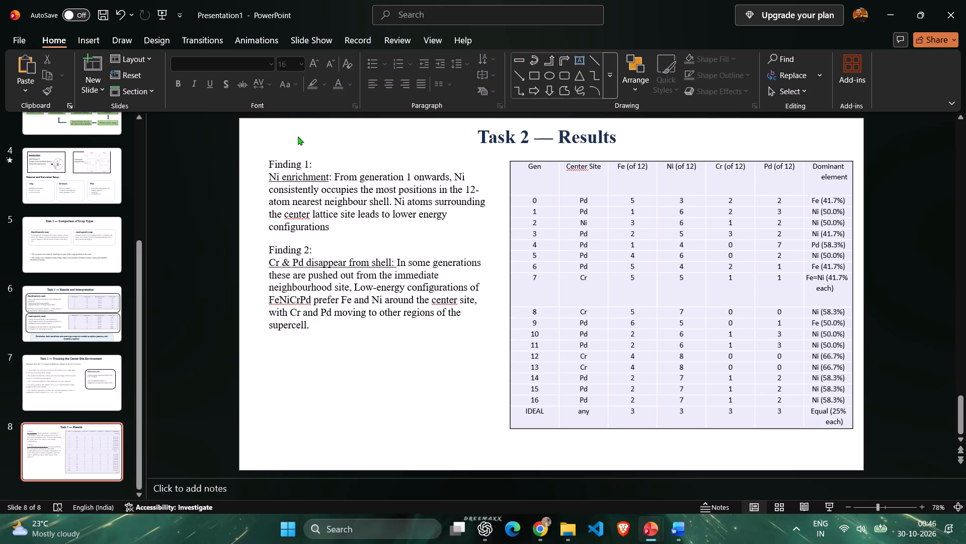
# Widen the Finding 1 and Finding 2 text boxes by extending their left sides to near the slide's left edge.
pyautogui.click(284, 178)
pyautogui.moveTo(266, 197); pyautogui.dragTo(251, 196)
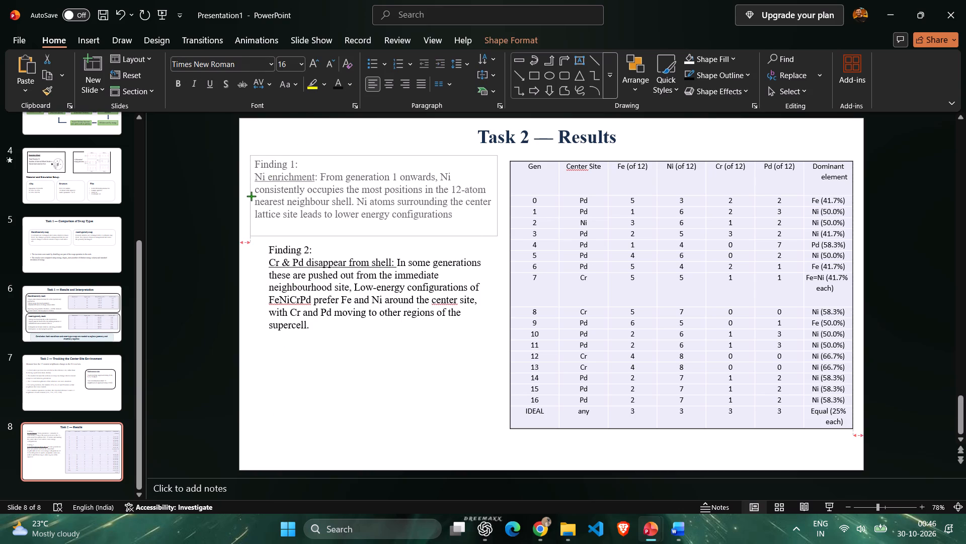
pyautogui.moveTo(251, 196); pyautogui.dragTo(243, 196)
pyautogui.click(279, 275)
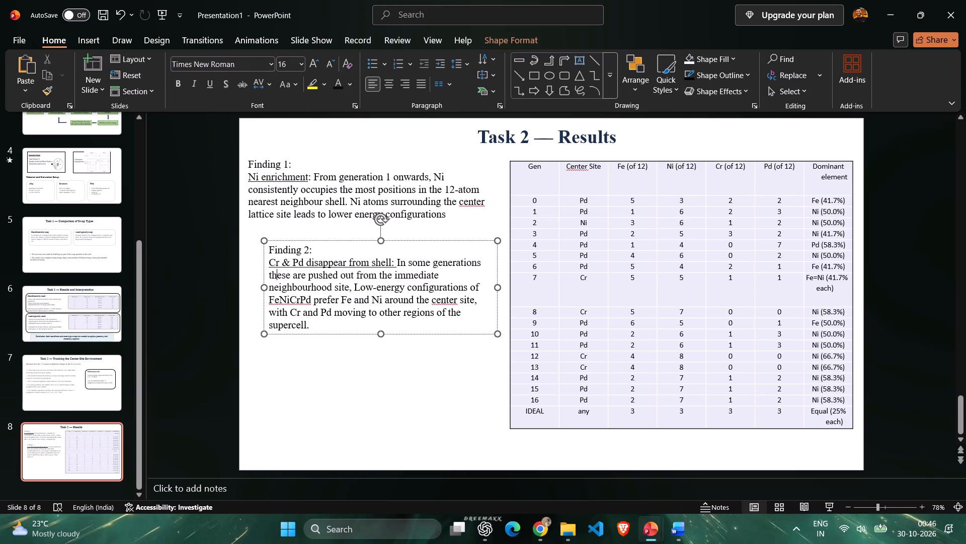
pyautogui.moveTo(261, 288); pyautogui.dragTo(243, 282)
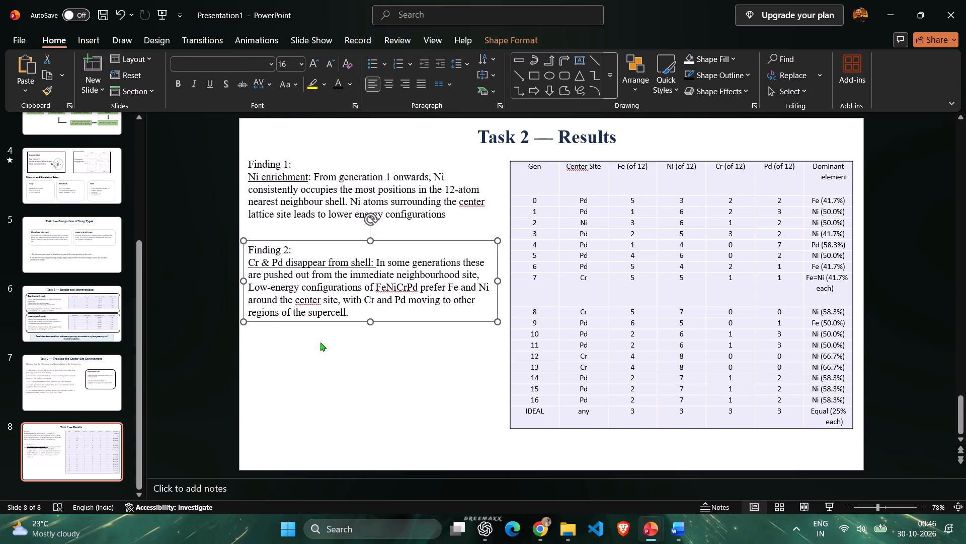
# Nudge the Finding 2 text box slightly upward, closer to the Finding 1 text.
pyautogui.press('Up')
pyautogui.press('Up')
pyautogui.press('Up')
pyautogui.press('Up')
pyautogui.press('Up')
pyautogui.press('Up')
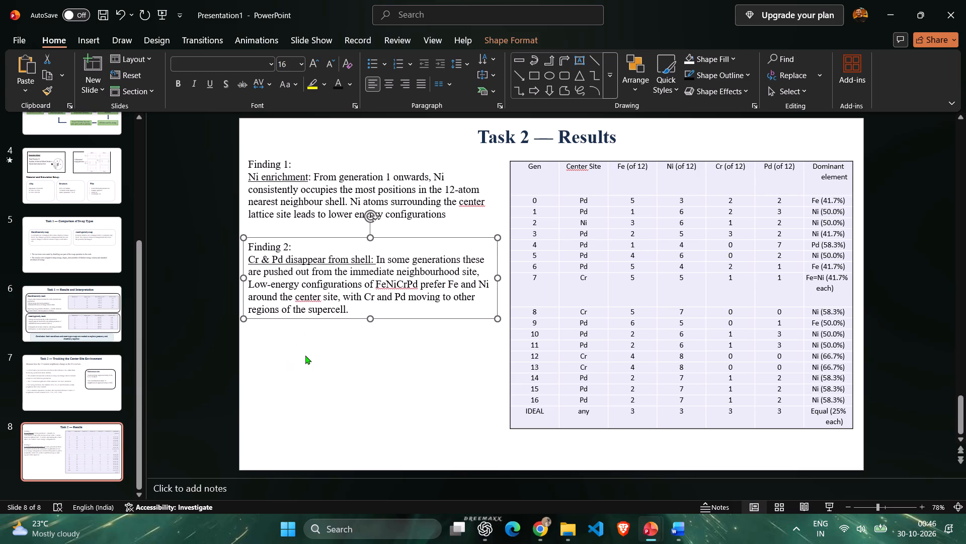
pyautogui.click(305, 355)
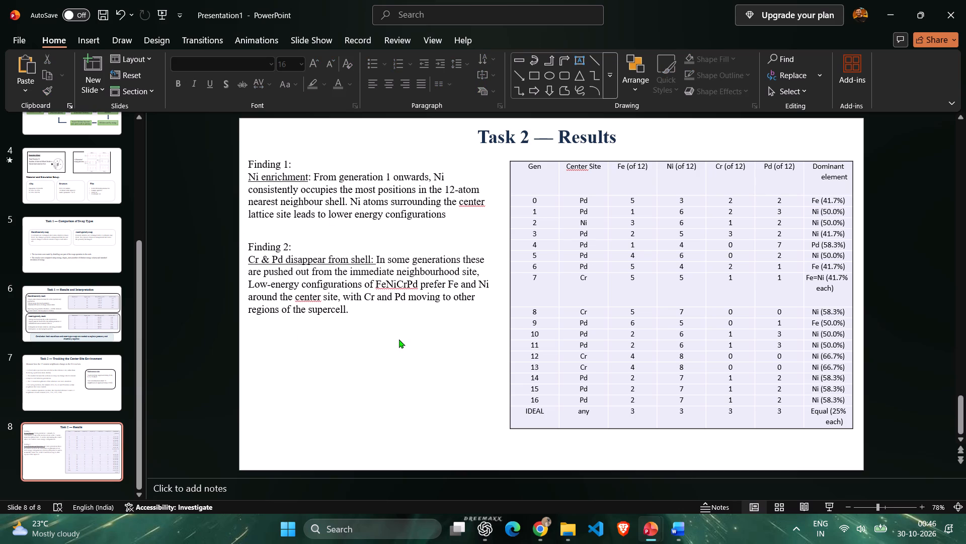
# Check Finding 3 in the report PDF, then duplicate the slide's Finding 2 text box and align the copy directly below the original.
pyautogui.hotkey('alt', 'Tab')
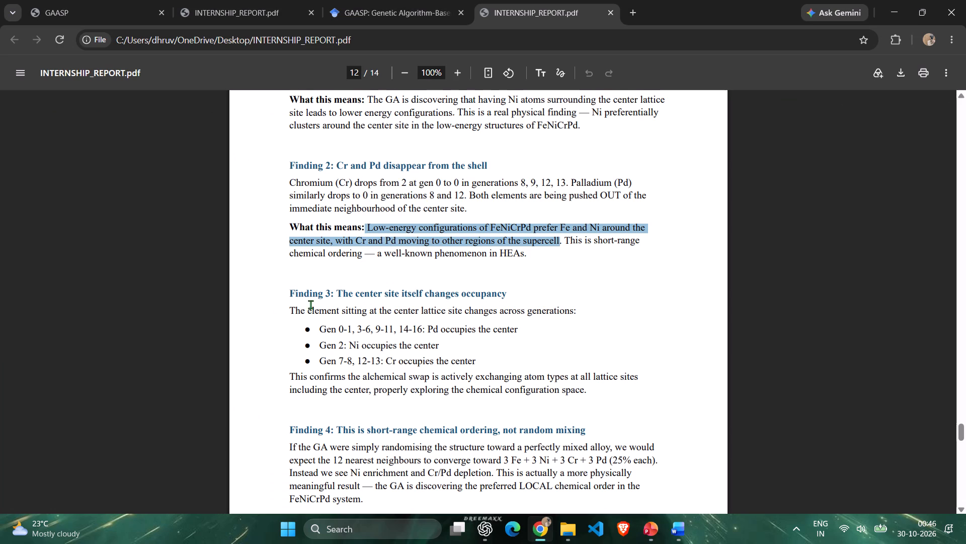
pyautogui.scroll(-2, 274, 297)
pyautogui.click(274, 270)
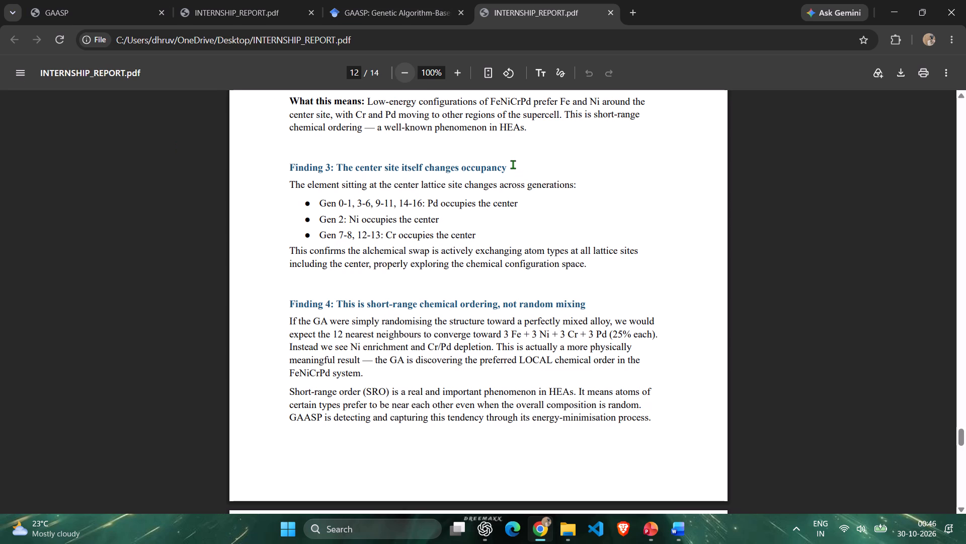
pyautogui.hotkey('alt', 'Tab')
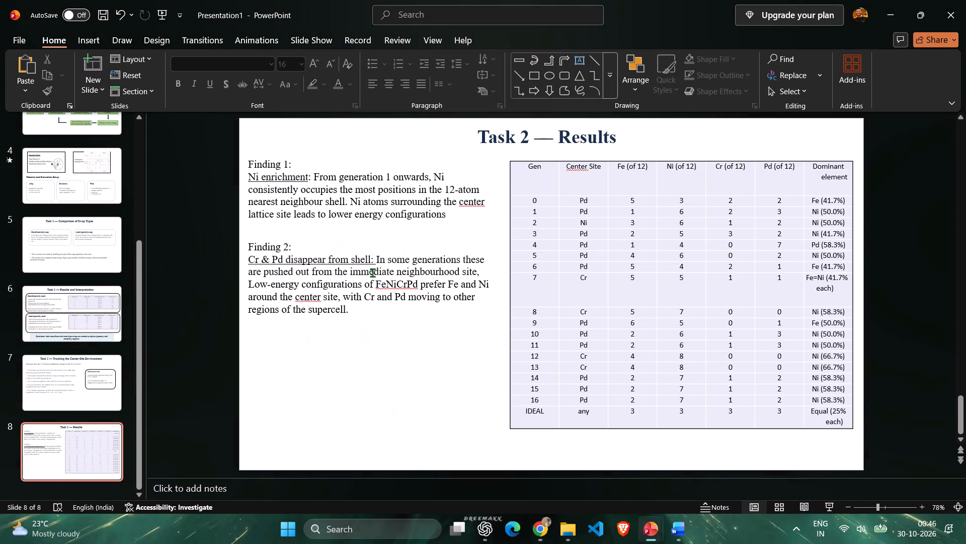
pyautogui.click(302, 256)
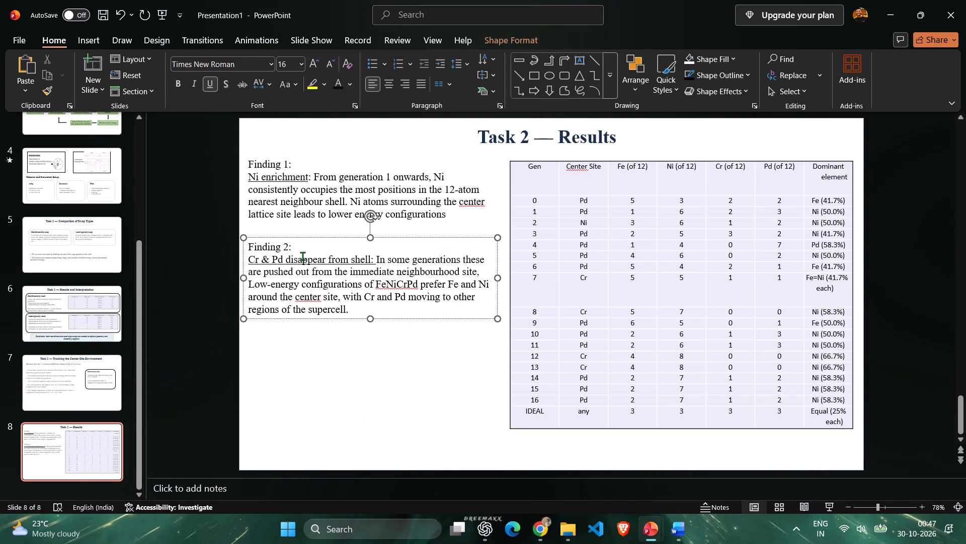
pyautogui.hotkey('ctrl', 'd')
pyautogui.click(343, 339)
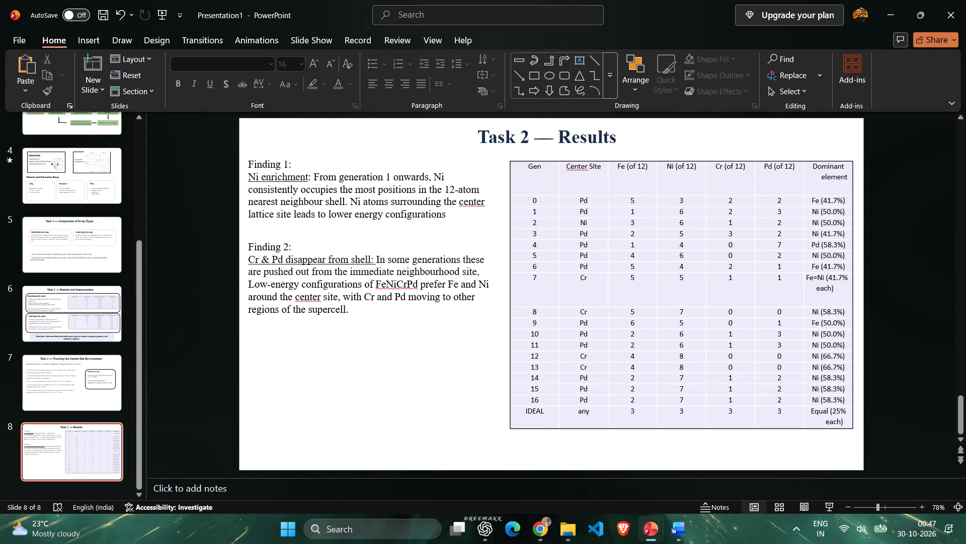
pyautogui.click(271, 237)
pyautogui.hotkey('ctrl', 'd')
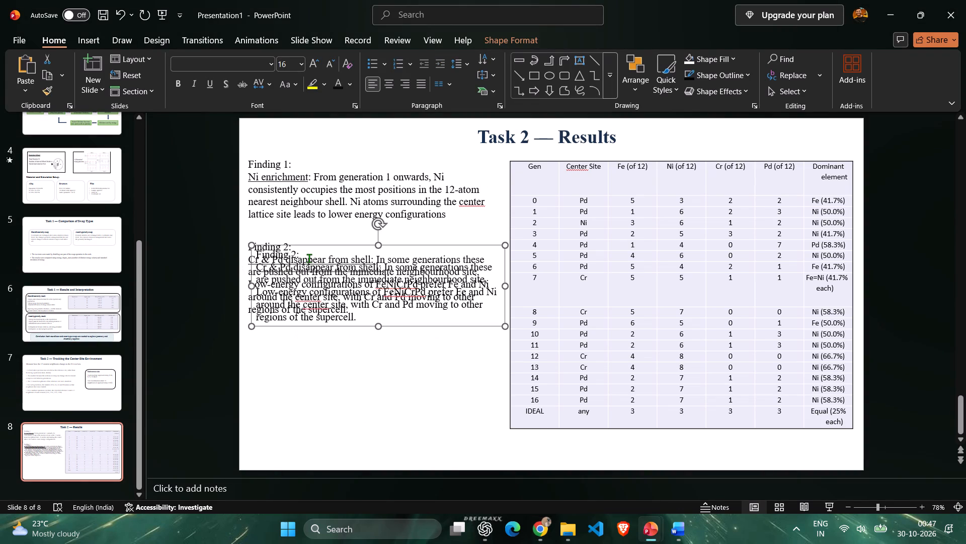
pyautogui.moveTo(294, 246); pyautogui.dragTo(303, 347)
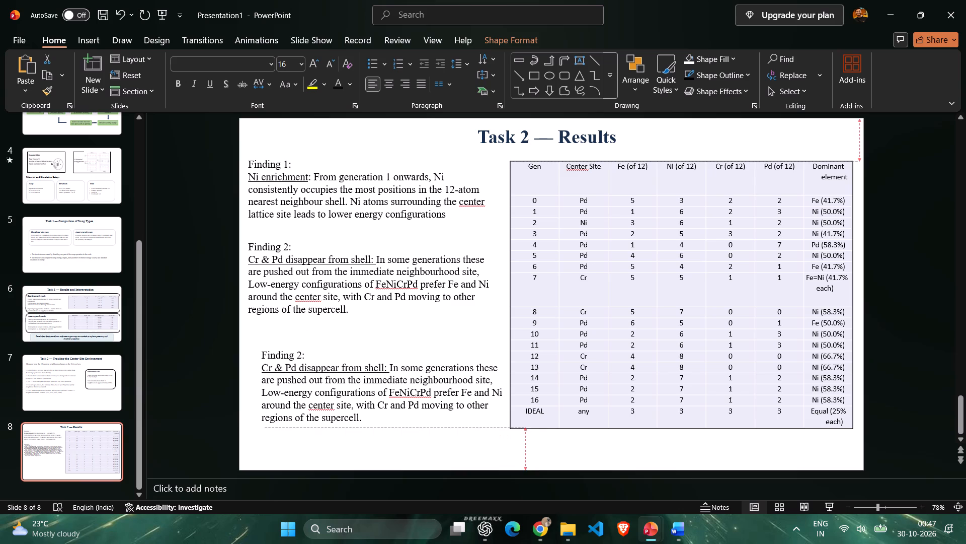
pyautogui.moveTo(303, 347); pyautogui.dragTo(287, 322)
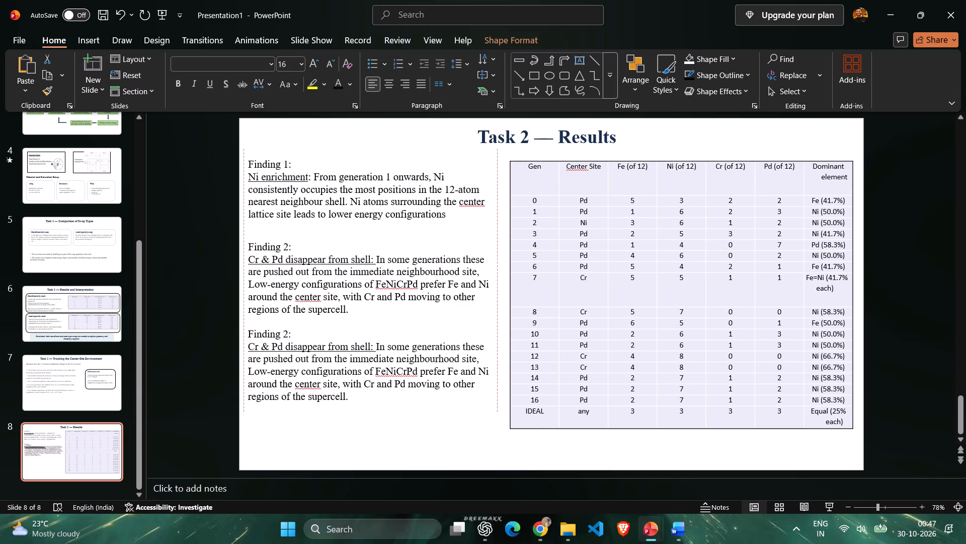
pyautogui.moveTo(287, 322); pyautogui.dragTo(288, 322)
# Change the heading number in the duplicated text box so it reads "Finding 3:".
pyautogui.click(289, 330)
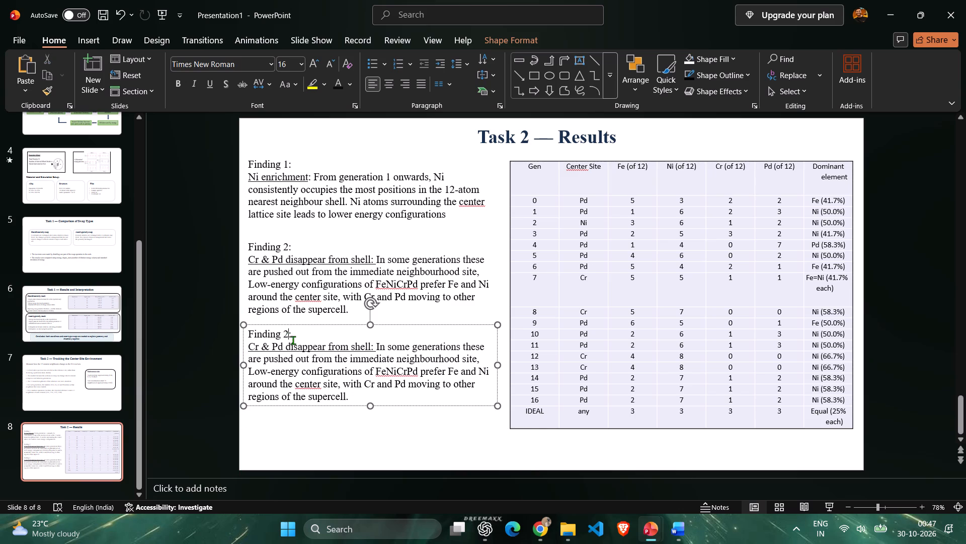
pyautogui.press('BackSpace')
pyautogui.press('3')
# Replace the underlined title before the colon in the Finding 3 box with "Center site itself changes occupancy", following the PDF's wording.
pyautogui.click(370, 340)
pyautogui.press('BackSpace')
pyautogui.press('BackSpace')
pyautogui.press('BackSpace')
pyautogui.press('BackSpace')
pyautogui.press('BackSpace')
pyautogui.press('BackSpace')
pyautogui.press('BackSpace')
pyautogui.press('BackSpace')
pyautogui.press('BackSpace')
pyautogui.press('BackSpace')
pyautogui.press('BackSpace')
pyautogui.press('BackSpace')
pyautogui.press('BackSpace')
pyautogui.press('BackSpace')
pyautogui.press('BackSpace')
pyautogui.press('BackSpace')
pyautogui.press('BackSpace')
pyautogui.press('BackSpace')
pyautogui.press('BackSpace')
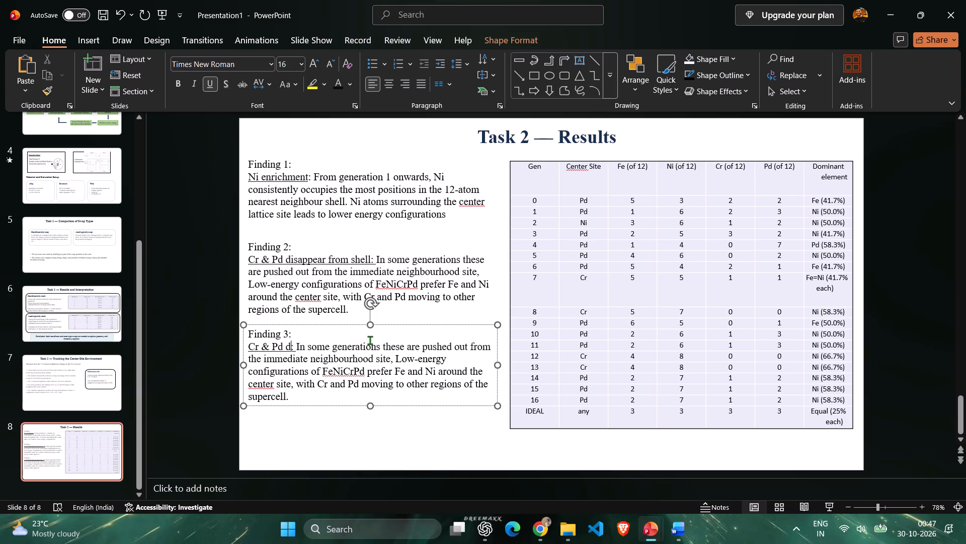
pyautogui.press('BackSpace')
pyautogui.press('BackSpace')
pyautogui.press('BackSpace')
pyautogui.press('BackSpace')
pyautogui.press('BackSpace')
pyautogui.press('BackSpace')
pyautogui.press('BackSpace')
pyautogui.press('BackSpace')
pyautogui.press('BackSpace')
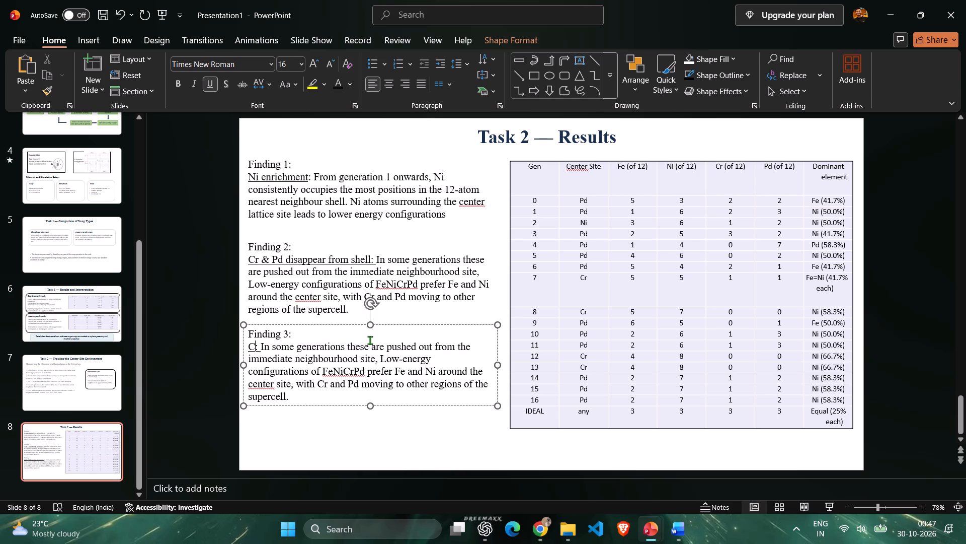
pyautogui.write('Center')
pyautogui.press('space')
pyautogui.write('lattice')
pyautogui.hotkey('alt', 'Tab')
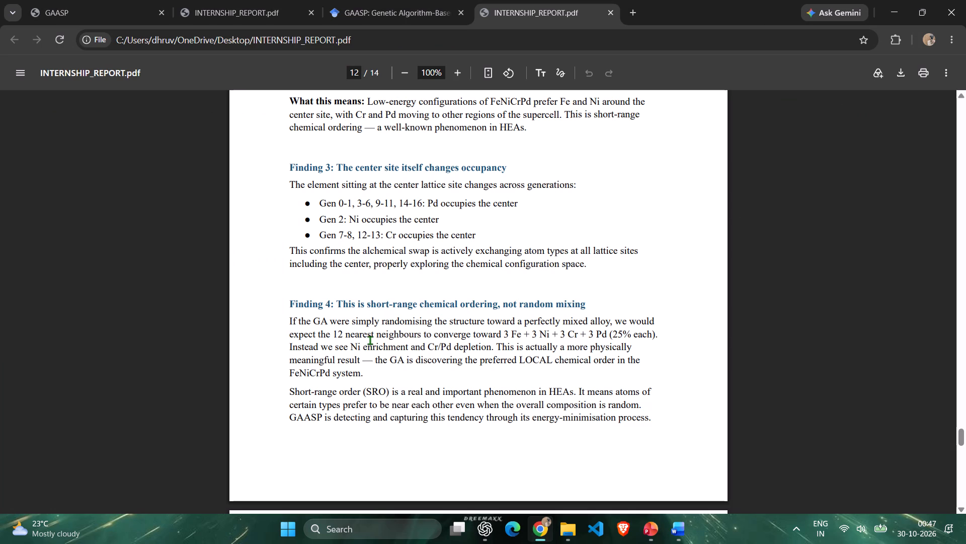
pyautogui.hotkey('alt', 'Tab')
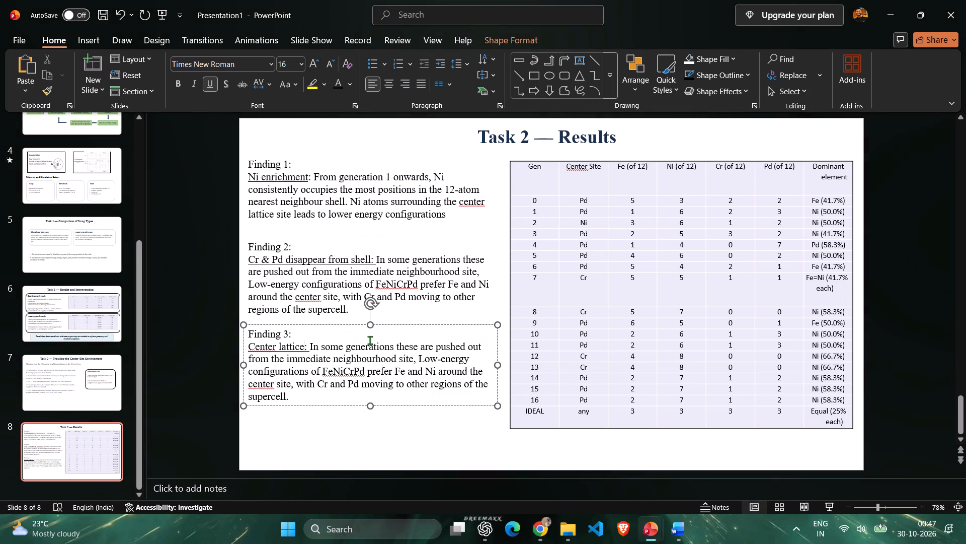
pyautogui.press('BackSpace')
pyautogui.press('BackSpace')
pyautogui.press('BackSpace')
pyautogui.press('BackSpace')
pyautogui.press('BackSpace')
pyautogui.press('BackSpace')
pyautogui.press('BackSpace')
pyautogui.write('site itsel')
pyautogui.press('f')
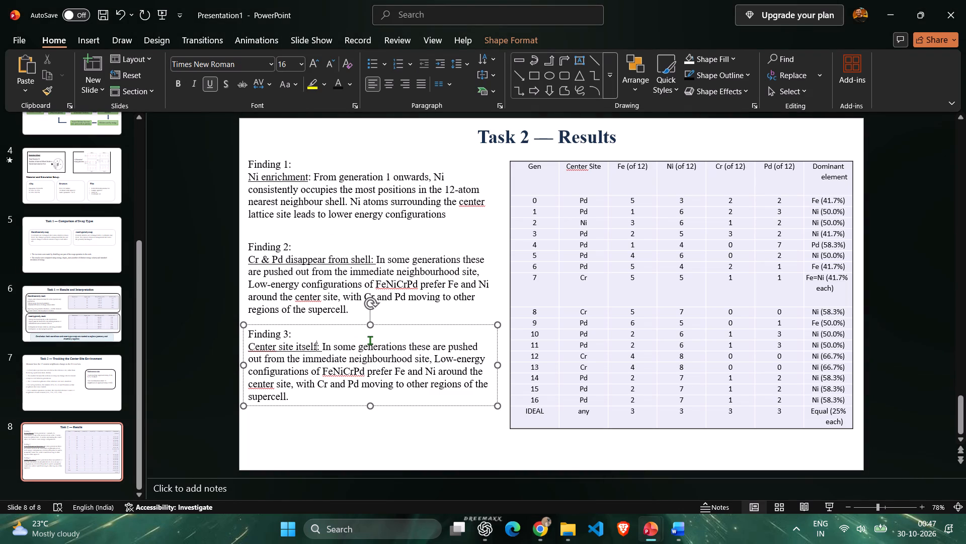
pyautogui.press('space')
pyautogui.write('changes')
pyautogui.press('space')
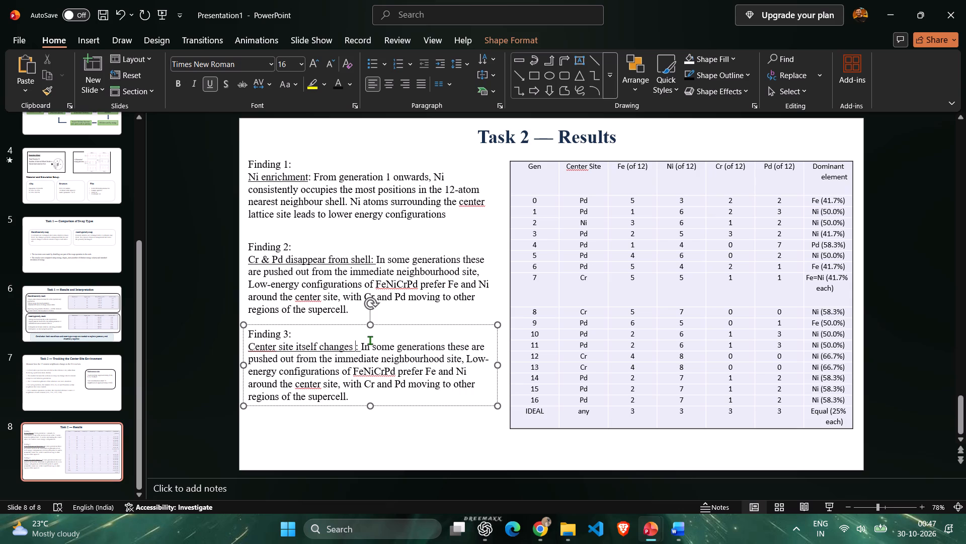
pyautogui.press('o')
pyautogui.hotkey('alt', 'Tab')
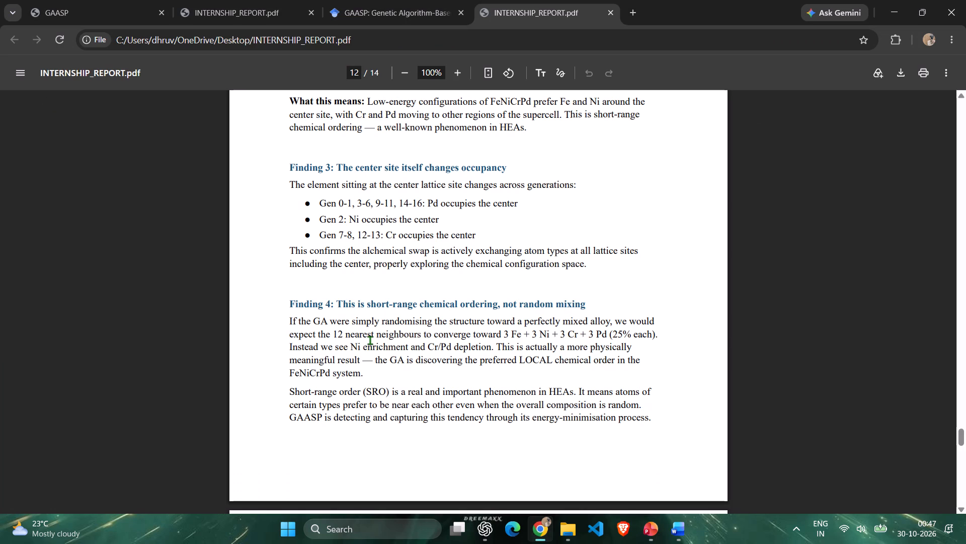
pyautogui.hotkey('alt', 'Tab')
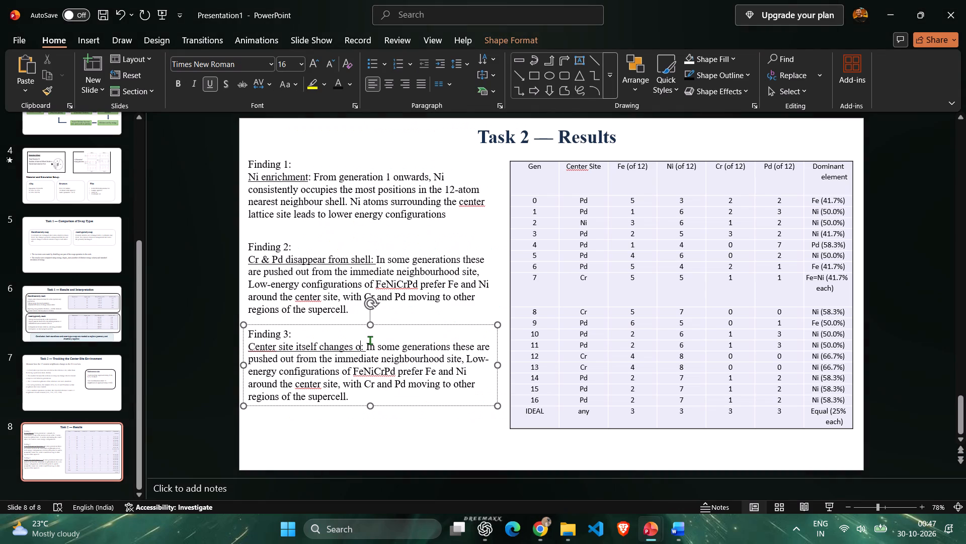
pyautogui.write('ccu')
pyautogui.hotkey('alt', 'Tab')
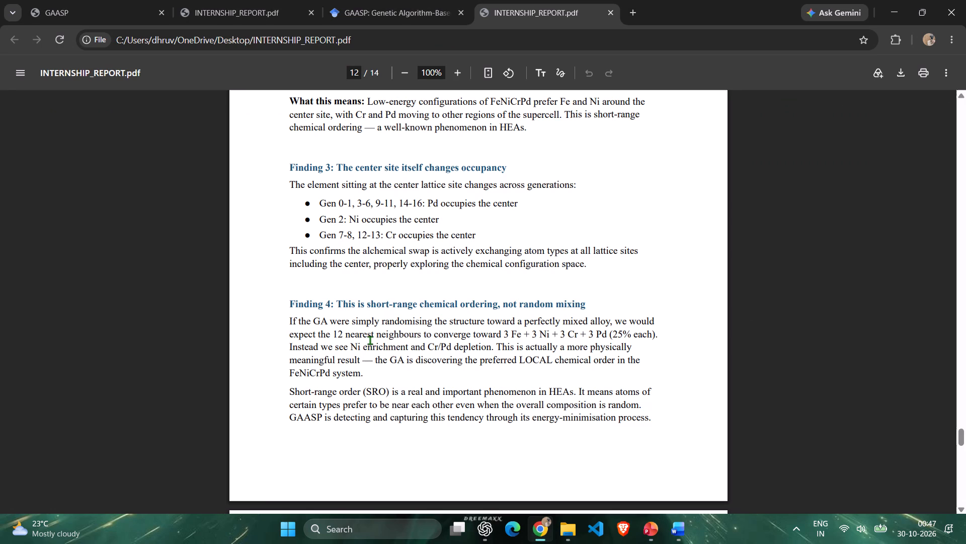
pyautogui.hotkey('alt', 'Tab')
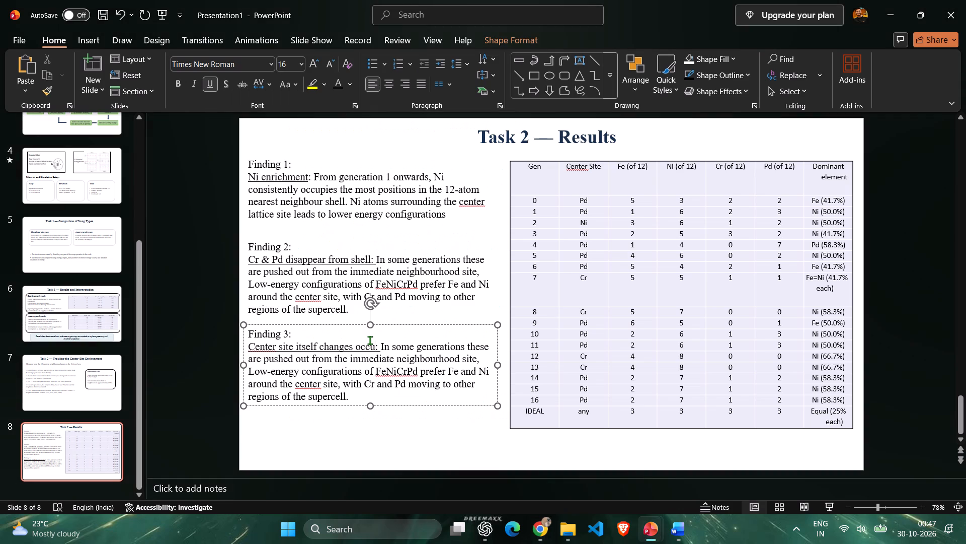
pyautogui.write('pancy')
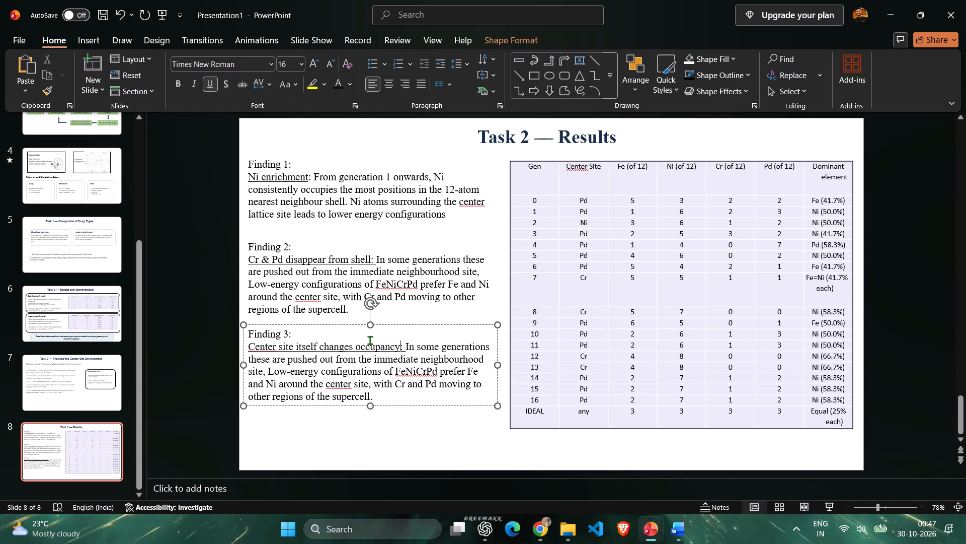
pyautogui.click(411, 415)
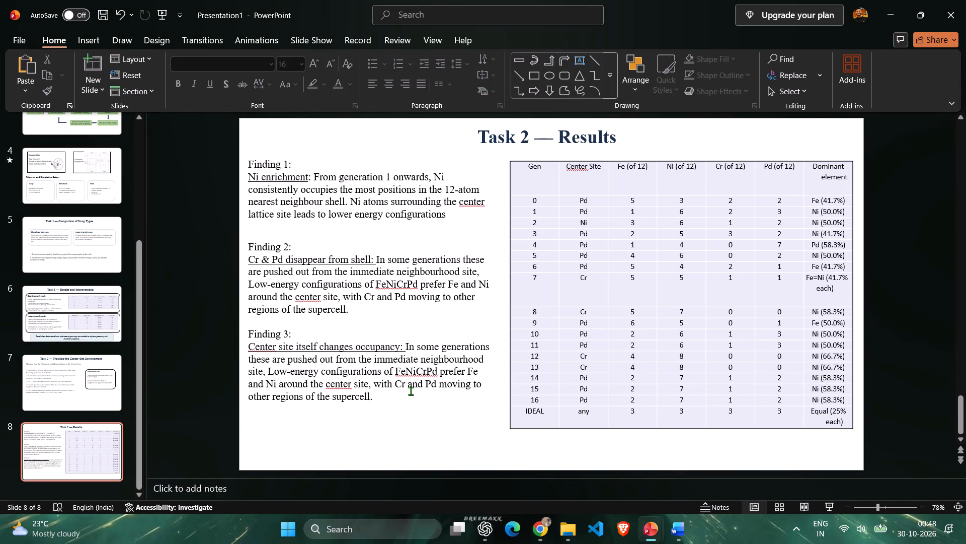
# Delete the leftover body text "In some generations … regions of the supercell." after the Finding 3 title.
pyautogui.click(390, 398)
pyautogui.moveTo(390, 398); pyautogui.dragTo(416, 341)
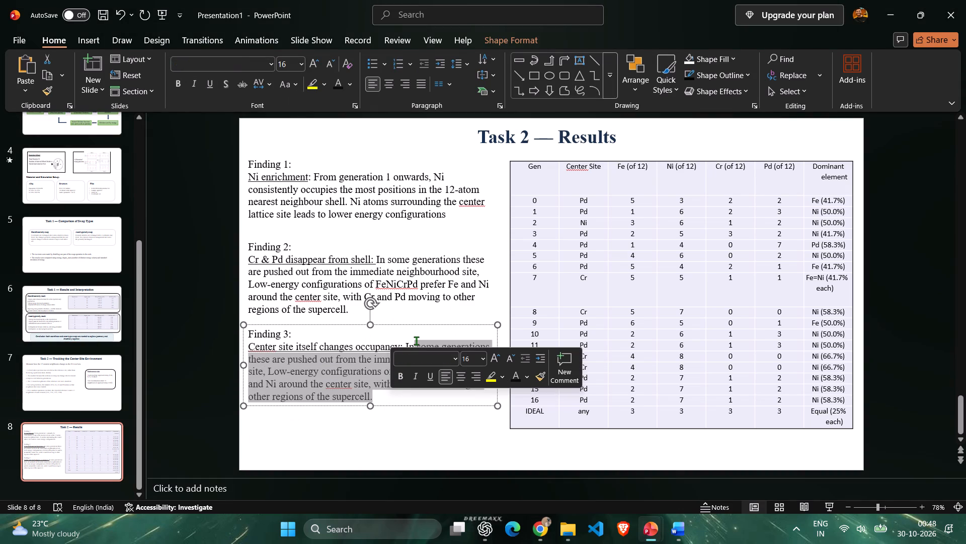
pyautogui.moveTo(416, 341); pyautogui.dragTo(406, 342)
pyautogui.press('BackSpace')
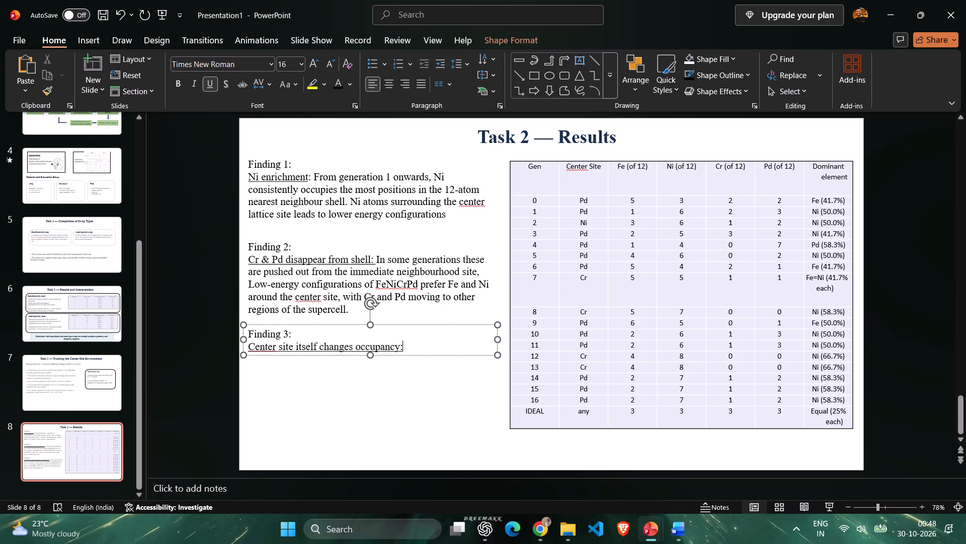
# Copy "This confirms the alchemical swap … chemical configuration space." from the PDF's Finding 3 and paste it after the slide's Finding 3 title.
pyautogui.press('space')
pyautogui.hotkey('alt', 'Tab')
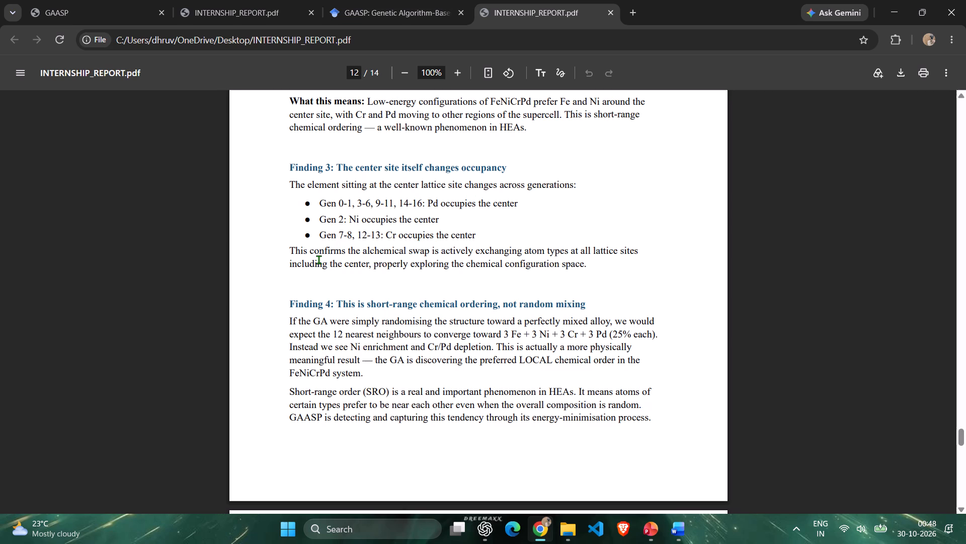
pyautogui.moveTo(289, 251); pyautogui.dragTo(575, 269)
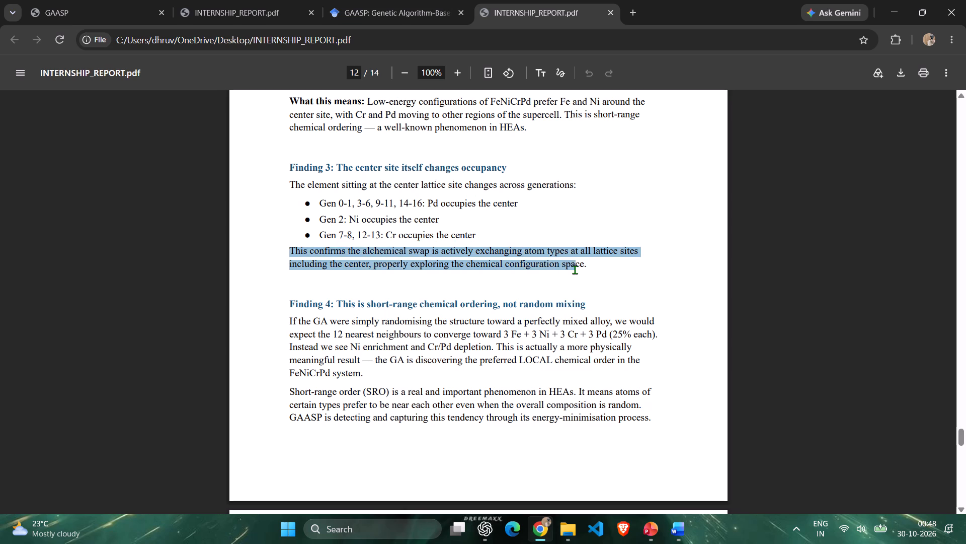
pyautogui.moveTo(575, 269); pyautogui.dragTo(590, 269)
pyautogui.hotkey('ctrl', 'c')
pyautogui.hotkey('alt', 'Tab')
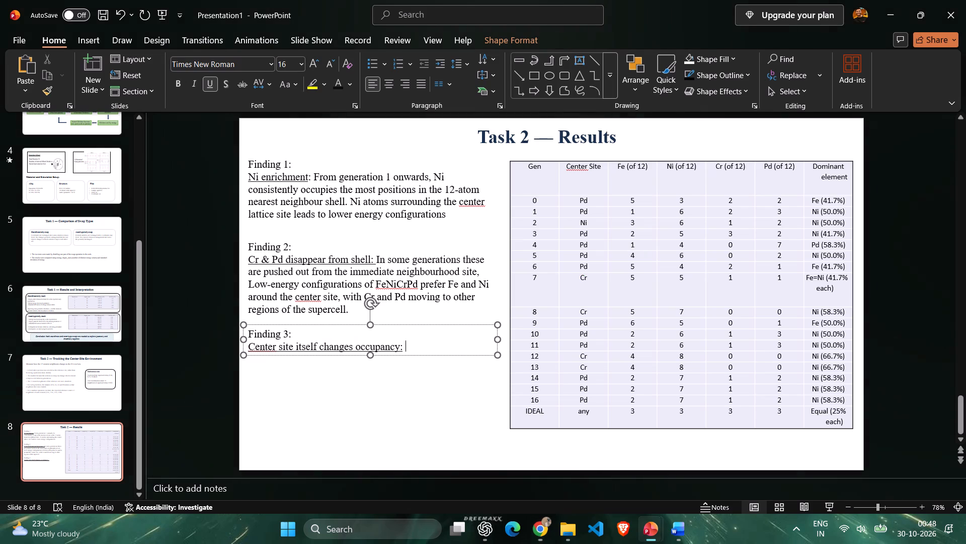
pyautogui.hotkey('ctrl', 'v')
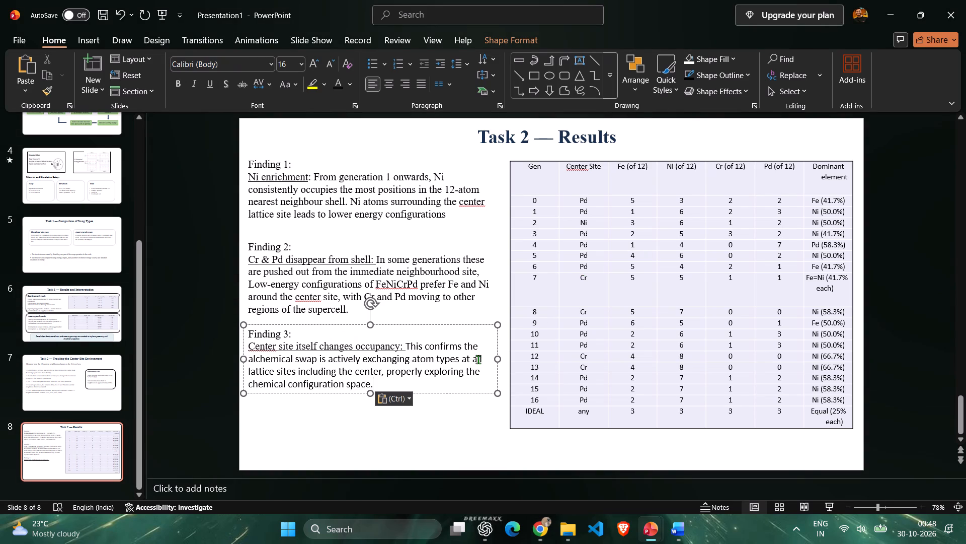
# Set the font of the pasted "This confirms the alchemical swap…" text in Finding 3 to Times New Roman.
pyautogui.moveTo(436, 385); pyautogui.dragTo(410, 352)
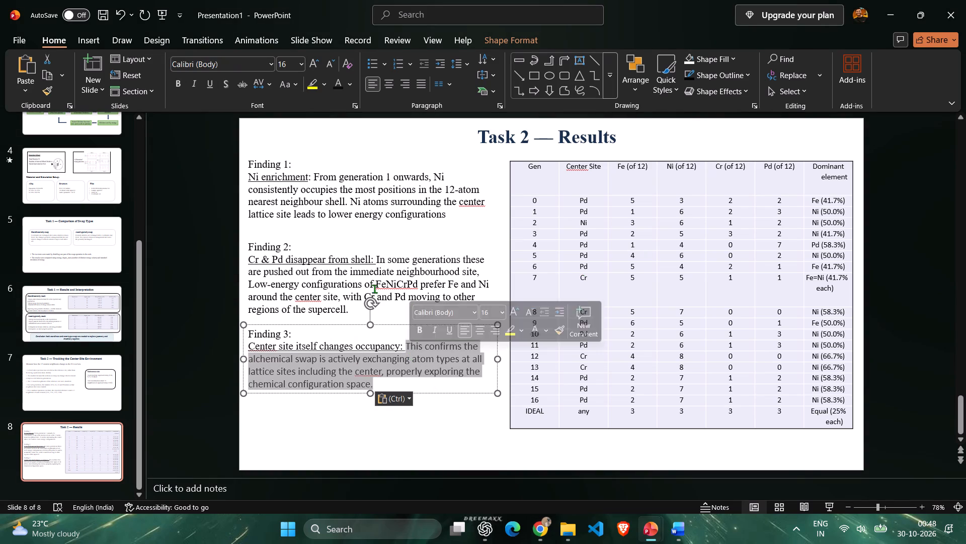
pyautogui.click(273, 63)
pyautogui.click(263, 150)
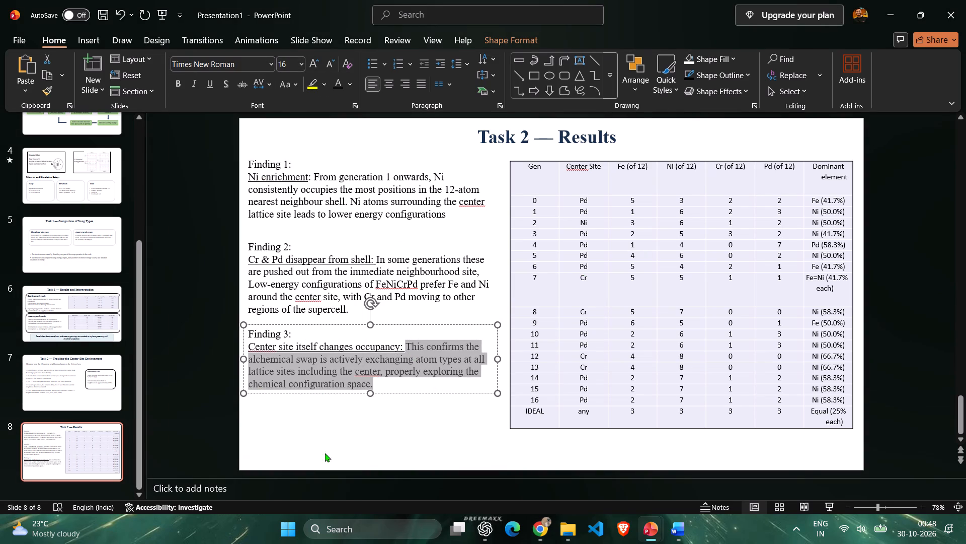
pyautogui.click(325, 438)
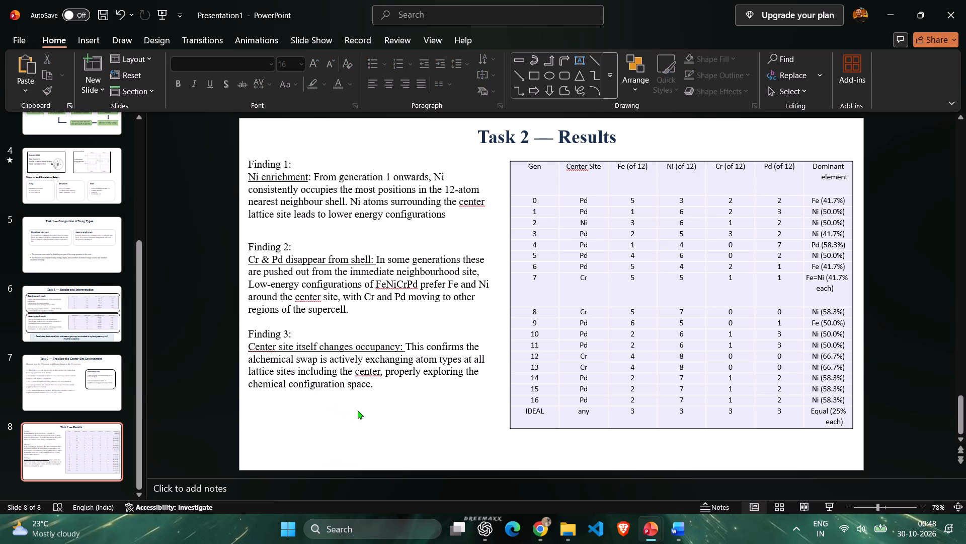
# Switch to the internship report PDF and read Finding 4 on short-range chemical ordering.
pyautogui.hotkey('alt', 'Tab')
pyautogui.scroll(-3, 343, 463)
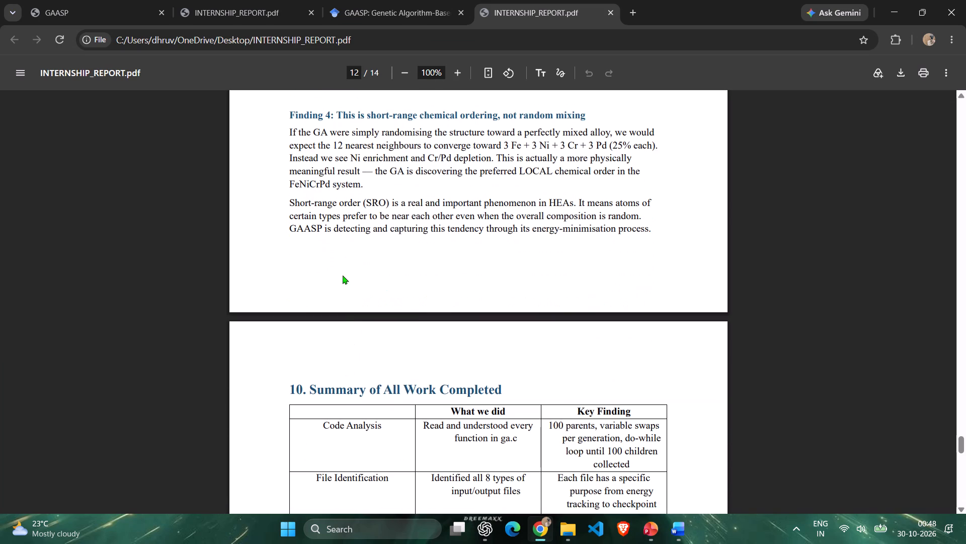
pyautogui.click(343, 275)
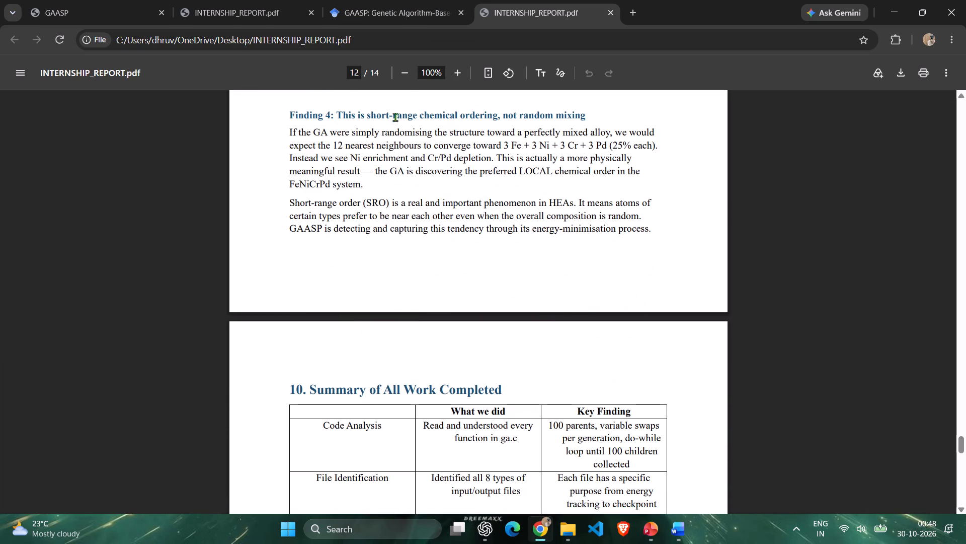
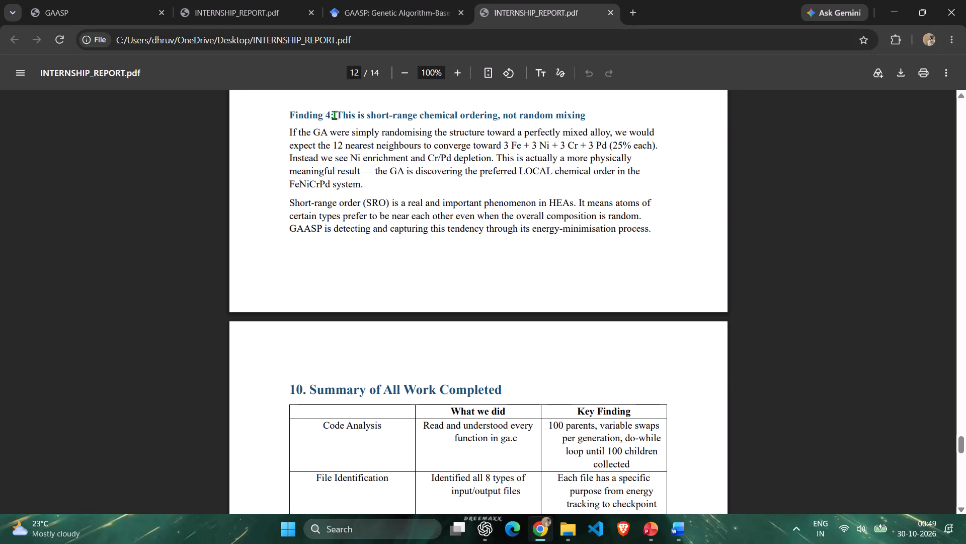
# Copy the Finding 4 title text "This is short-range chemical ordering, not random mixing" from the PDF.
pyautogui.moveTo(338, 115); pyautogui.dragTo(597, 123)
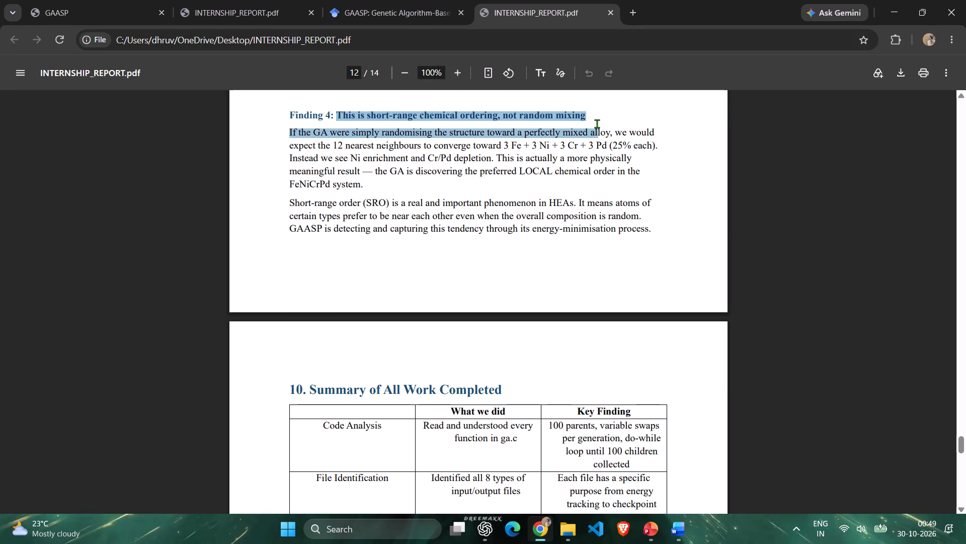
pyautogui.moveTo(597, 123); pyautogui.dragTo(592, 113)
pyautogui.hotkey('ctrl', 'c')
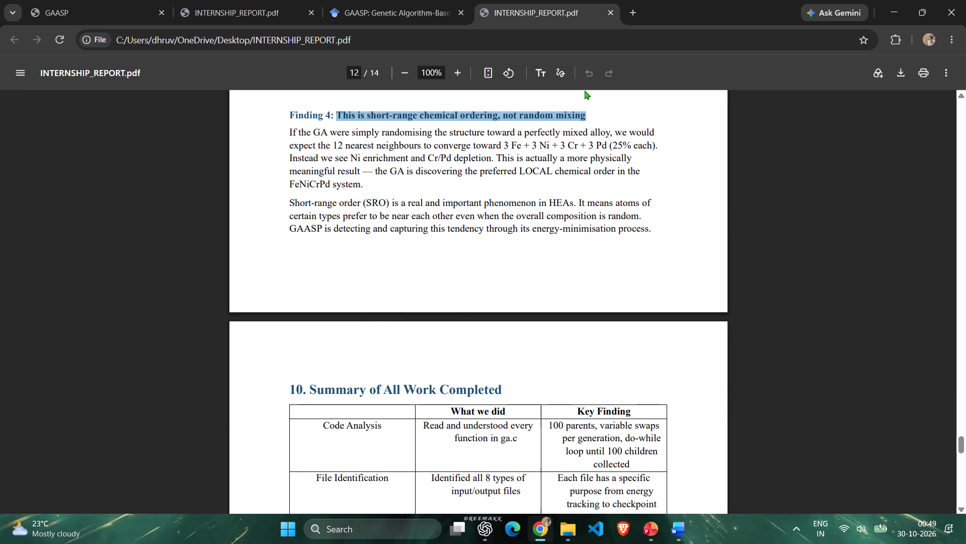
# Switch to PowerPoint, duplicate the Finding 3 text box and place the copy directly below the original.
pyautogui.hotkey('alt', 'Tab')
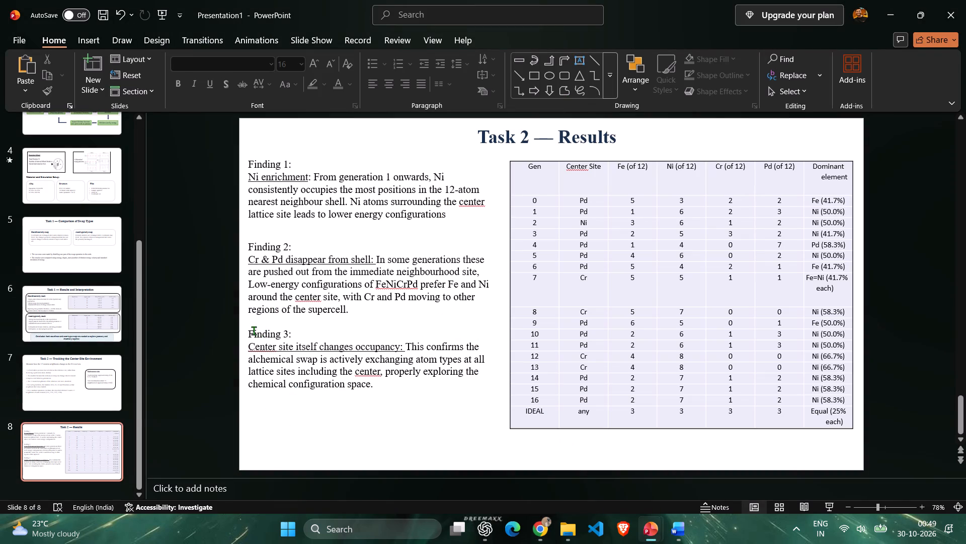
pyautogui.click(238, 327)
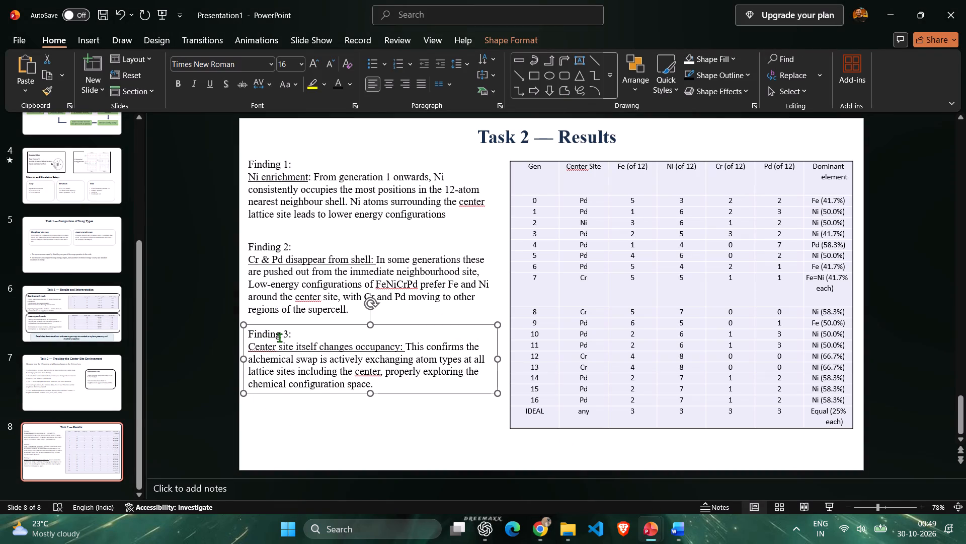
pyautogui.hotkey('ctrl', 'd')
pyautogui.moveTo(295, 334); pyautogui.dragTo(283, 390)
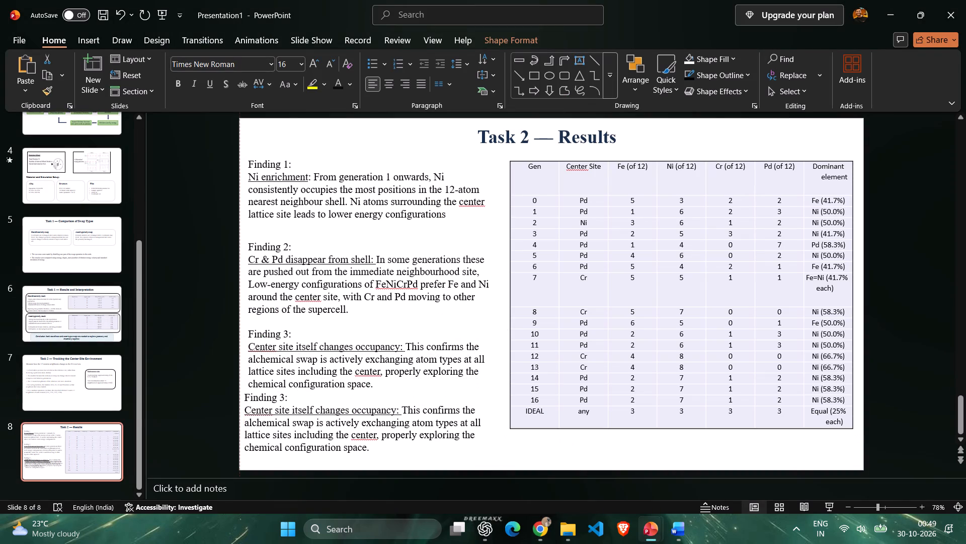
pyautogui.moveTo(283, 390); pyautogui.dragTo(283, 393)
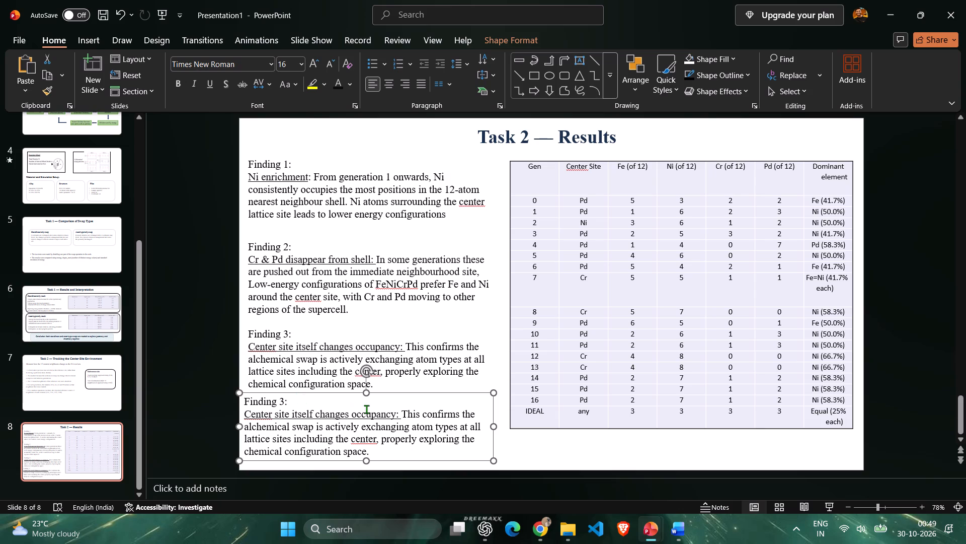
# Renumber the duplicated text box's heading as Finding 4.
pyautogui.click(280, 401)
pyautogui.press('Right')
pyautogui.press('BackSpace')
pyautogui.press('4')
# Replace "Center site itself changes occupancy" in the Finding 4 box with the copied PDF title and widen the box slightly.
pyautogui.moveTo(394, 417); pyautogui.dragTo(258, 424)
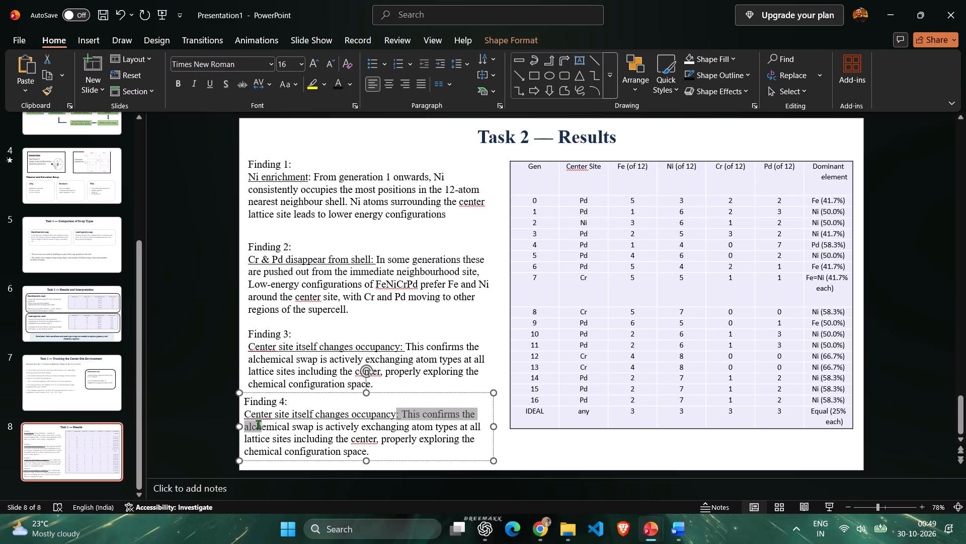
pyautogui.moveTo(258, 424); pyautogui.dragTo(245, 413)
pyautogui.hotkey('ctrl', 'v')
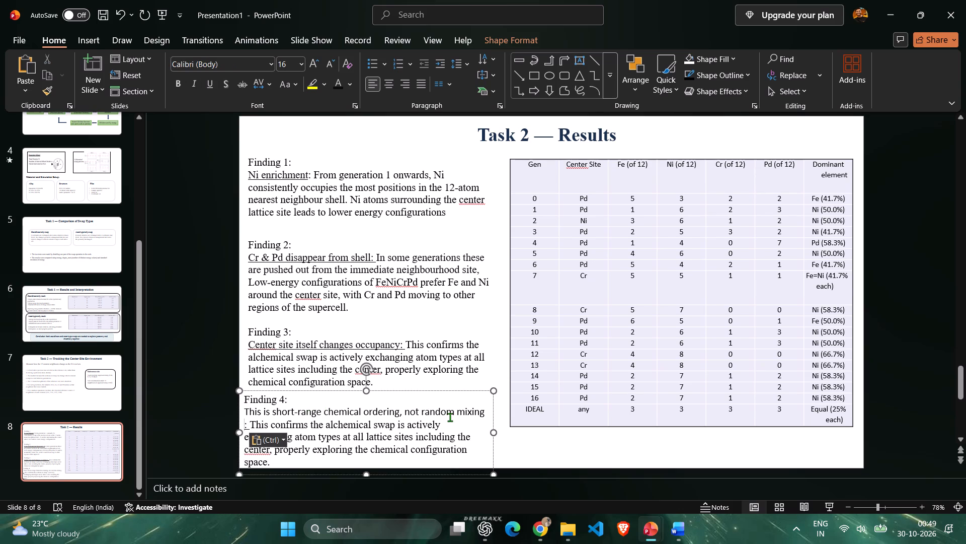
pyautogui.moveTo(491, 431); pyautogui.dragTo(508, 431)
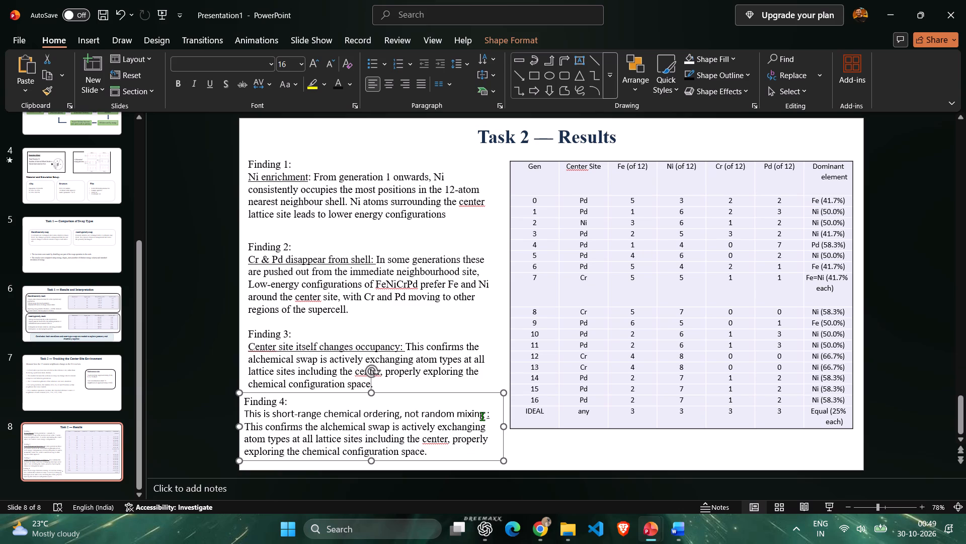
# Underline the title "This is short-range chemical ordering, not random mixing" in the Finding 4 box.
pyautogui.moveTo(482, 418); pyautogui.dragTo(394, 421)
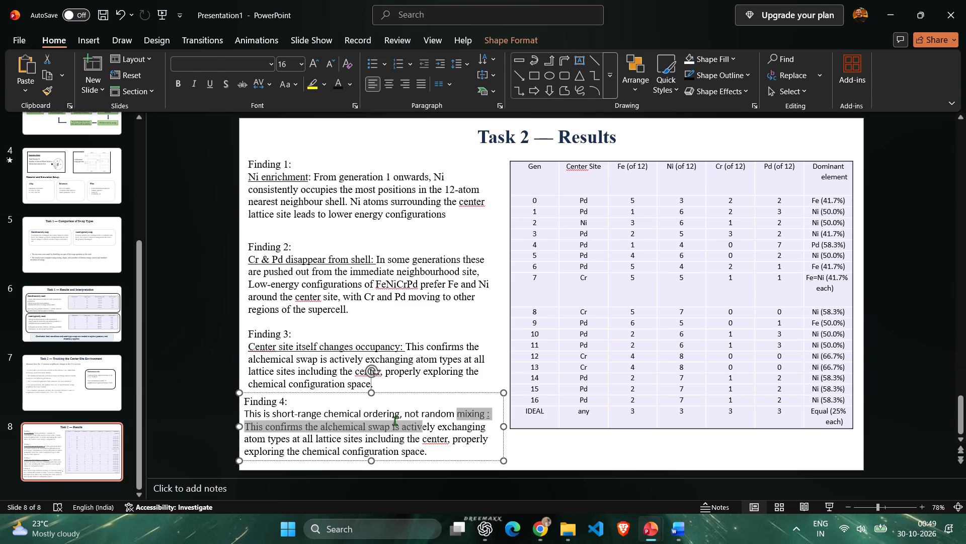
pyautogui.moveTo(394, 421); pyautogui.dragTo(250, 417)
pyautogui.click(207, 80)
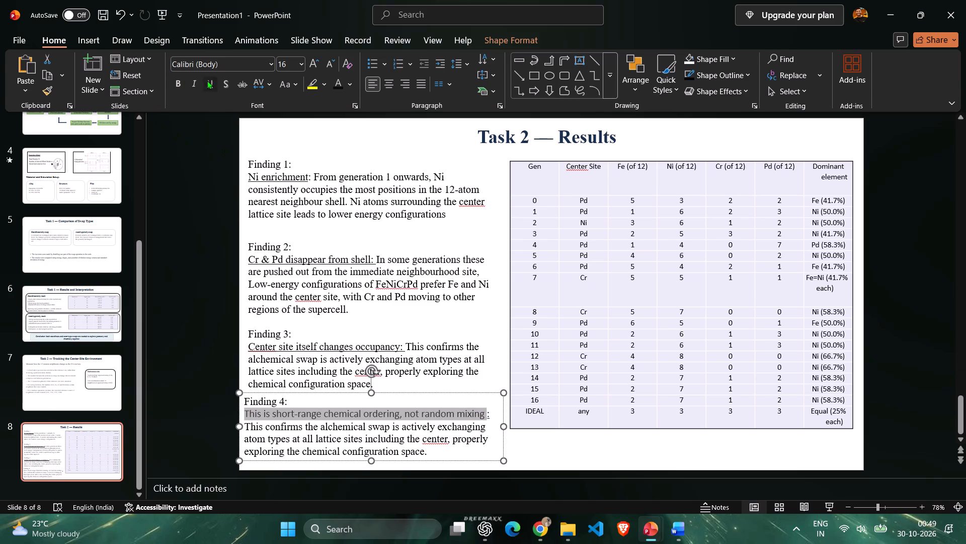
pyautogui.click(170, 242)
# Replace the Finding 4 body with the PDF's "Short-range order (SRO) … overall composition is random." and widen the text box slightly.
pyautogui.moveTo(428, 453); pyautogui.dragTo(252, 430)
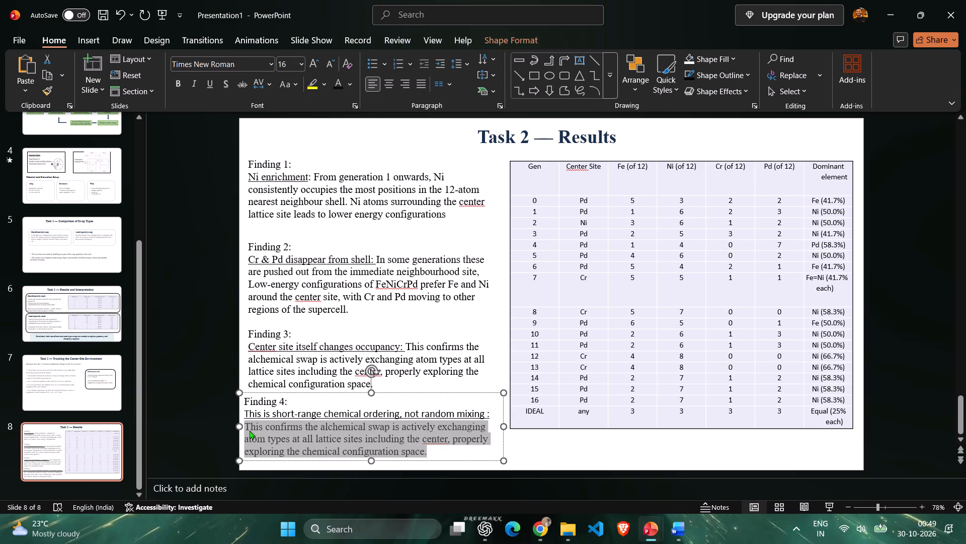
pyautogui.hotkey('alt', 'Tab')
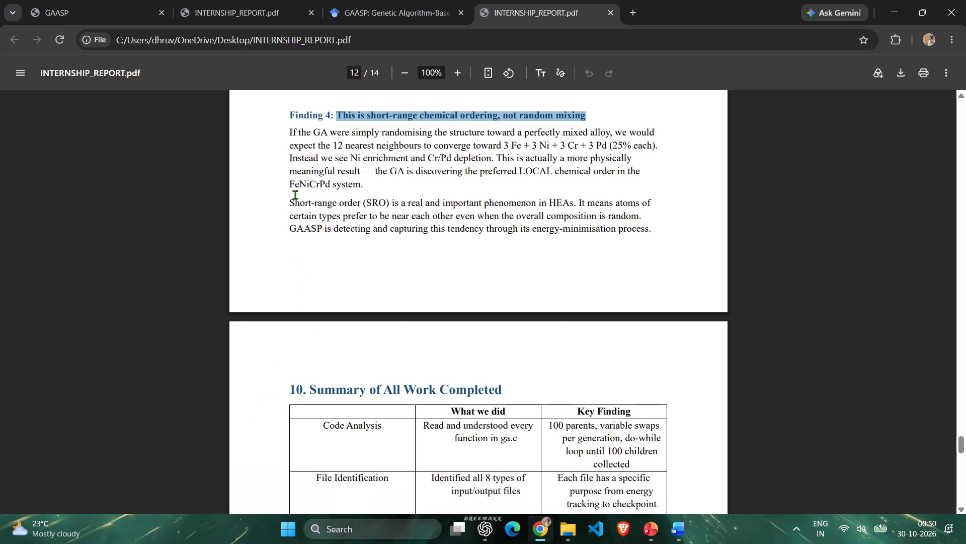
pyautogui.moveTo(285, 198); pyautogui.dragTo(648, 224)
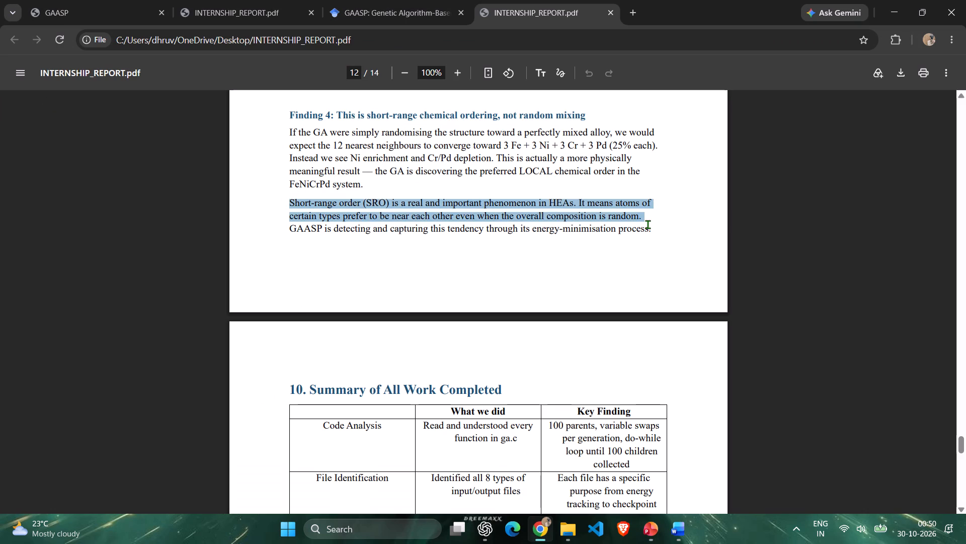
pyautogui.moveTo(648, 224); pyautogui.dragTo(646, 218)
pyautogui.hotkey('ctrl', 'c')
pyautogui.hotkey('alt', 'Tab')
pyautogui.hotkey('ctrl', 'v')
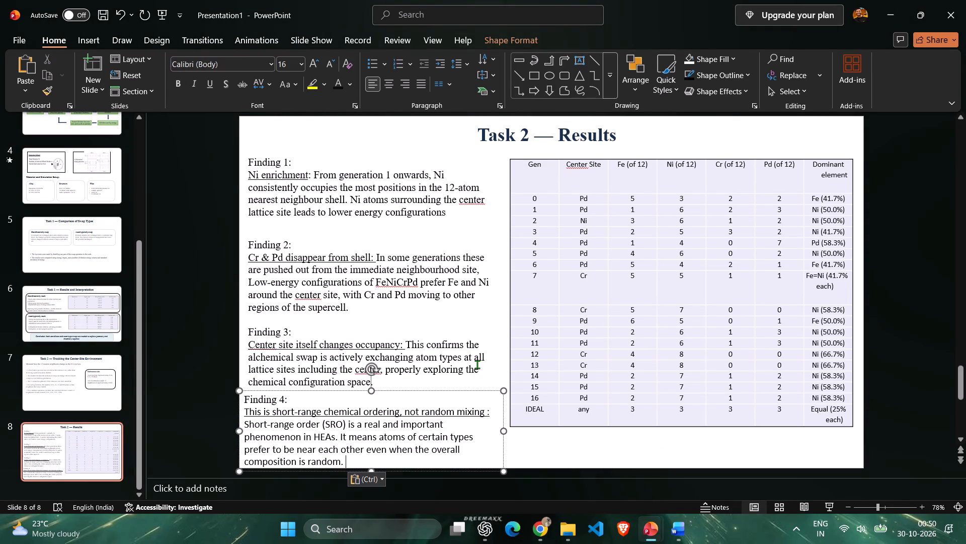
pyautogui.moveTo(505, 431); pyautogui.dragTo(523, 431)
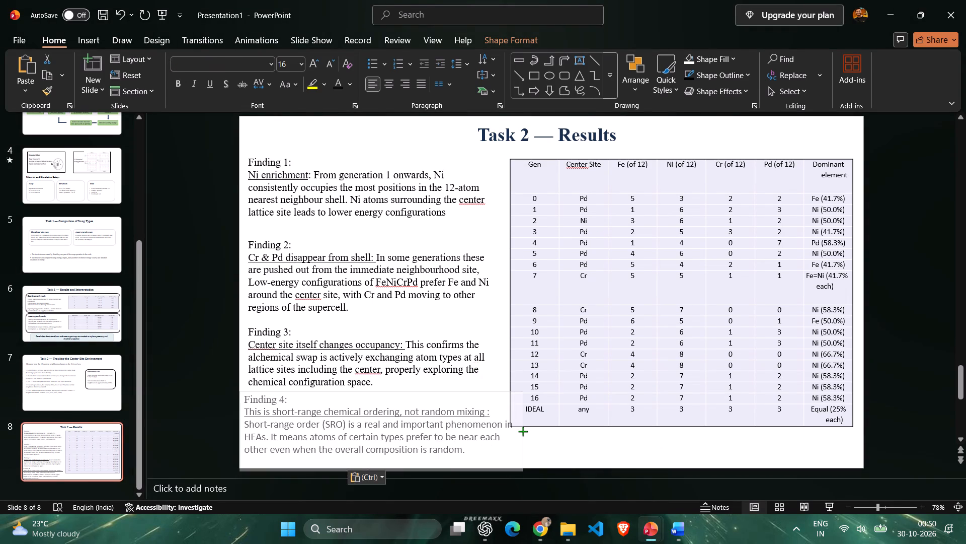
pyautogui.moveTo(523, 431); pyautogui.dragTo(513, 431)
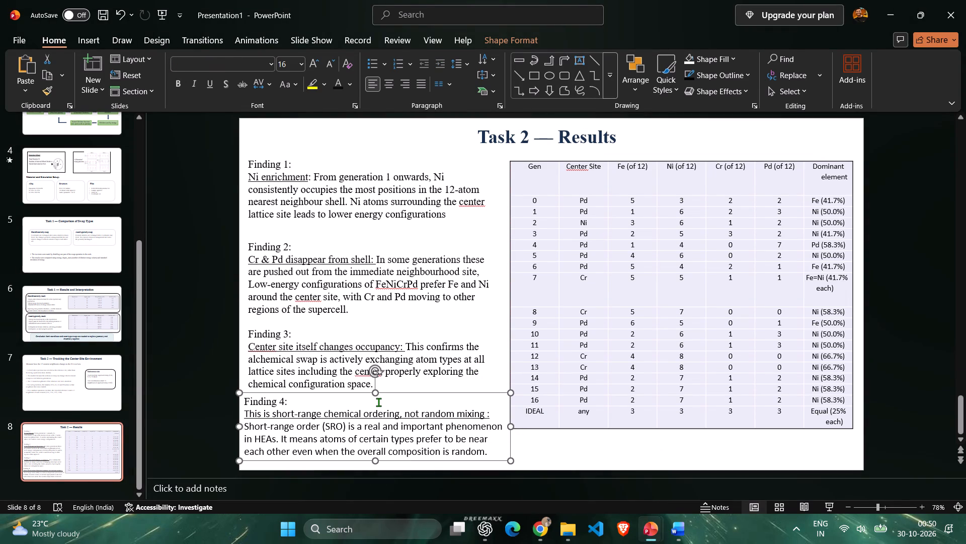
# Set the font of all text in the Finding 4 box to Times New Roman.
pyautogui.click(378, 402)
pyautogui.click(261, 399)
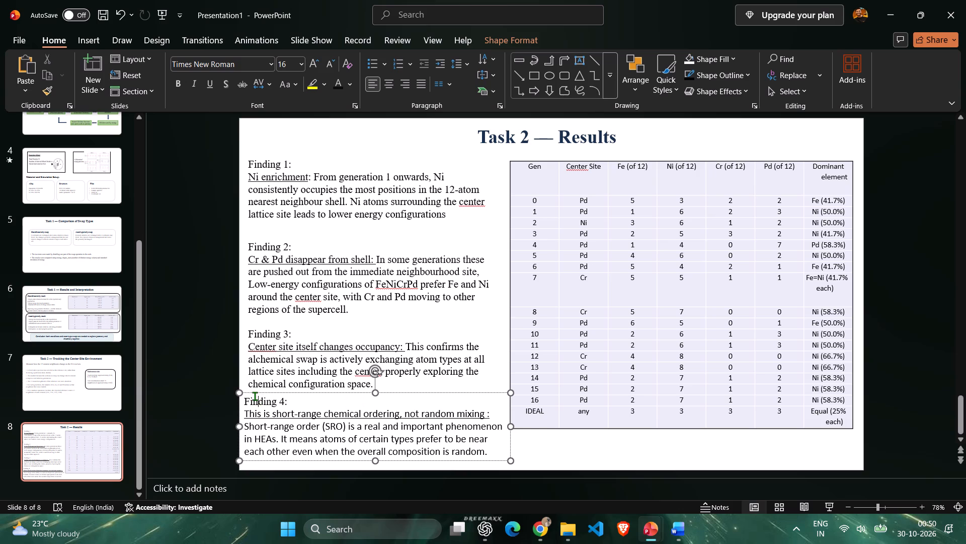
pyautogui.click(251, 396)
pyautogui.hotkey('ctrl', 'a')
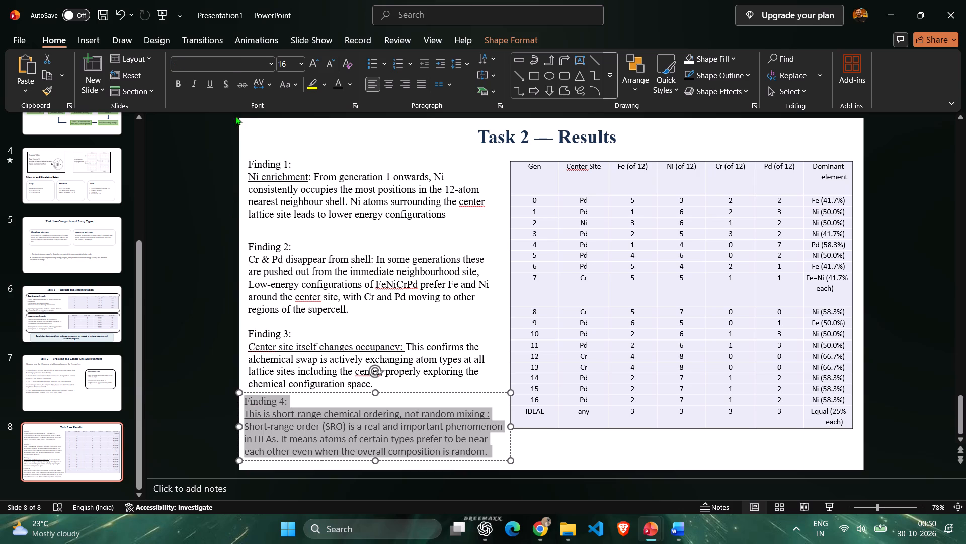
pyautogui.click(265, 62)
pyautogui.click(271, 62)
pyautogui.click(226, 151)
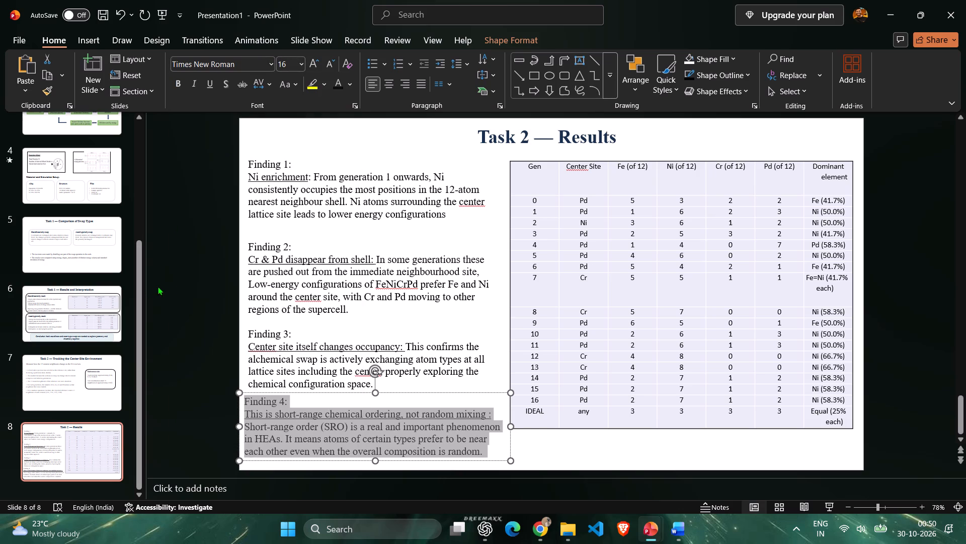
pyautogui.click(171, 285)
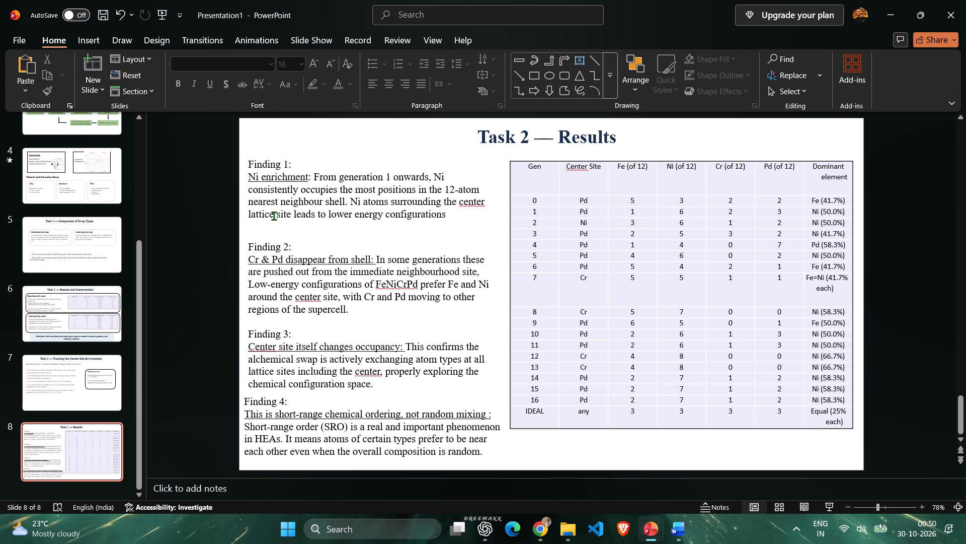
# Nudge the Finding 1 text box slightly upward on the slide.
pyautogui.click(272, 159)
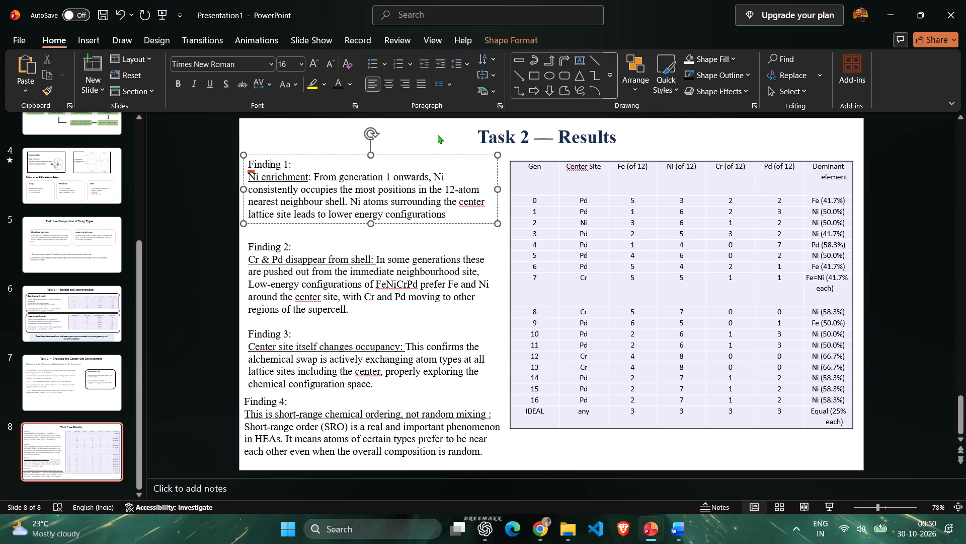
pyautogui.click(246, 154)
pyautogui.press('Up')
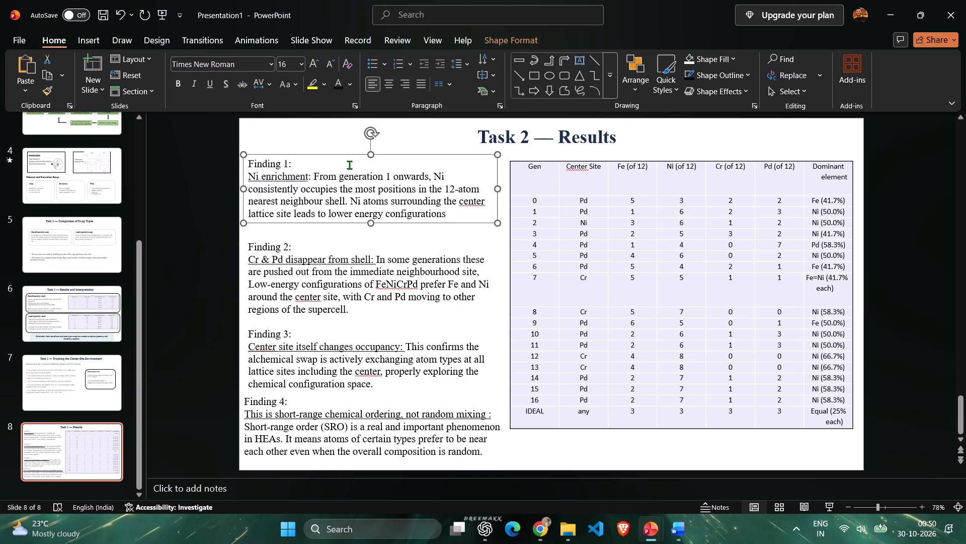
pyautogui.press('Up')
pyautogui.press('Up')
pyautogui.press('Up')
pyautogui.press('Up')
pyautogui.press('Up')
# Nudge the Finding 2 text box upward, closer to Finding 1.
pyautogui.click(252, 234)
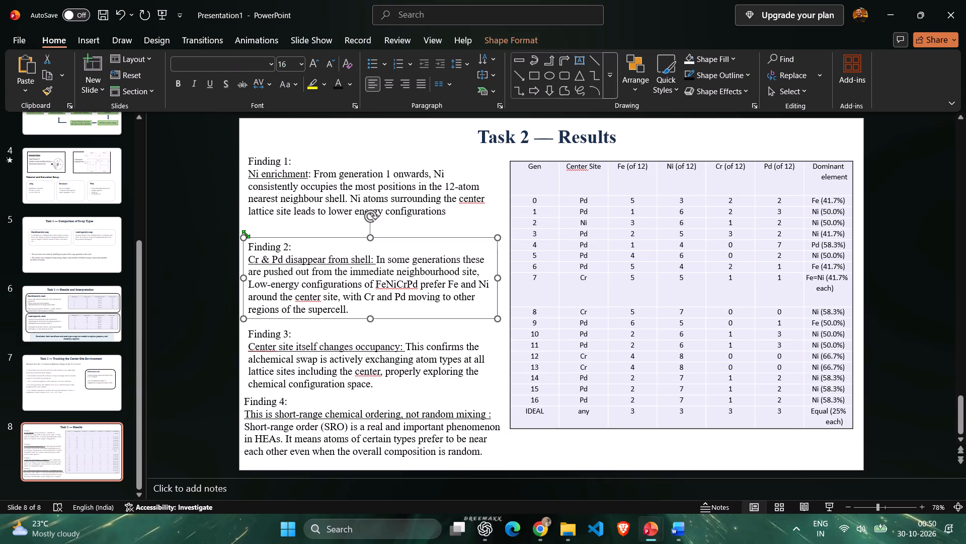
pyautogui.click(246, 234)
pyautogui.press('Up')
pyautogui.press('Up')
pyautogui.press('Up')
pyautogui.press('Up')
pyautogui.press('Up')
pyautogui.press('Up')
pyautogui.press('Up')
pyautogui.press('Up')
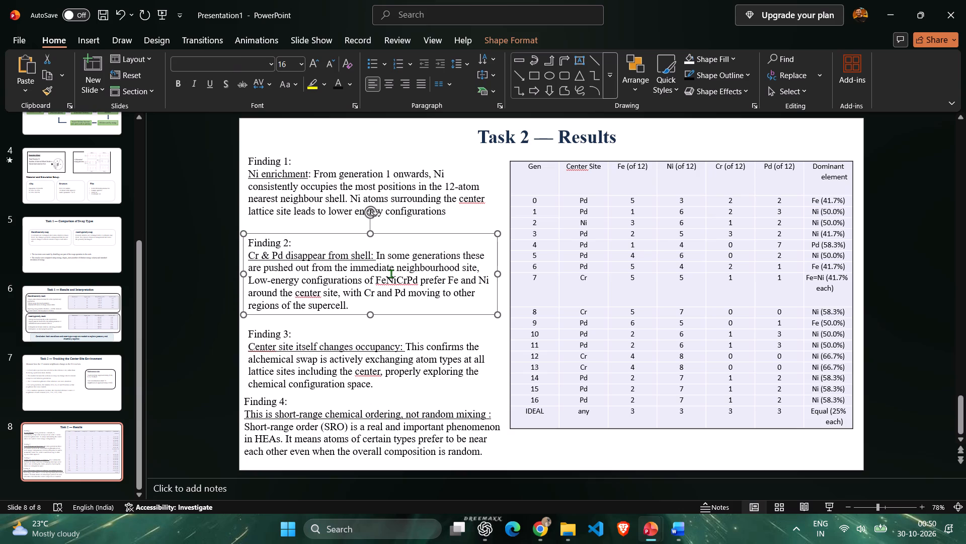
pyautogui.press('Up')
pyautogui.press('Up')
pyautogui.press('Up')
pyautogui.press('Up')
pyautogui.press('Up')
pyautogui.press('Up')
pyautogui.press('Up')
pyautogui.press('Up')
pyautogui.press('Up')
pyautogui.press('Up')
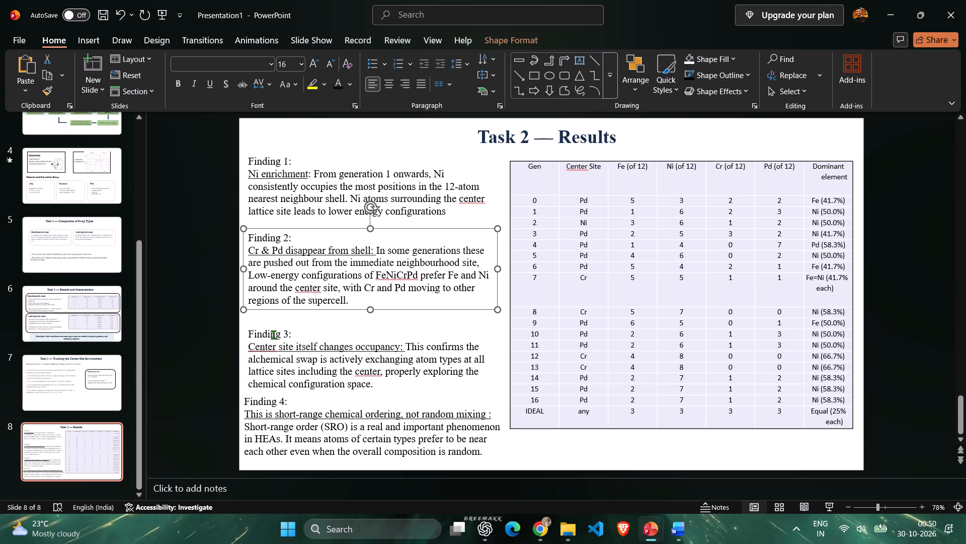
pyautogui.press('Down')
pyautogui.press('Down')
# Nudge the Finding 3 text box upward to leave a gap above Finding 4.
pyautogui.click(244, 335)
pyautogui.press('Up')
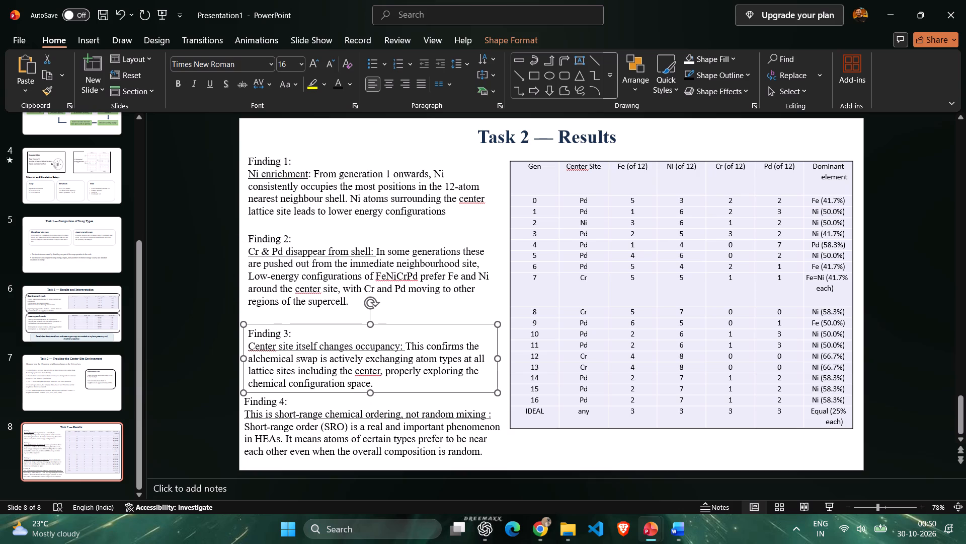
pyautogui.press('Up')
pyautogui.press('Up')
pyautogui.press('Up')
pyautogui.press('Up')
pyautogui.press('Up')
pyautogui.press('Up')
pyautogui.press('Up')
pyautogui.press('Up')
pyautogui.press('Up')
pyautogui.press('Up')
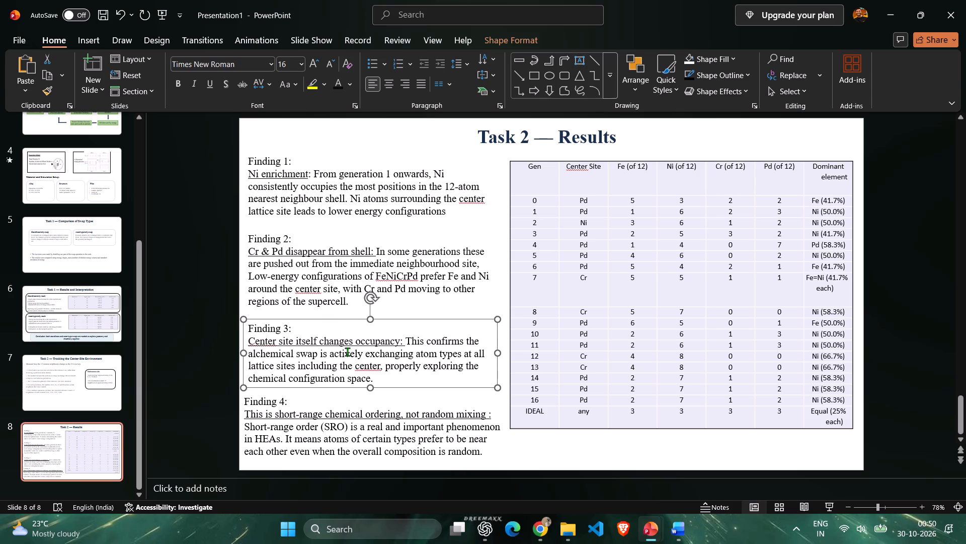
pyautogui.press('Up')
pyautogui.press('Up')
# Nudge the Finding 2 text box a little further up to even out the spacing.
pyautogui.click(246, 231)
pyautogui.press('Up')
pyautogui.press('Up')
pyautogui.press('Up')
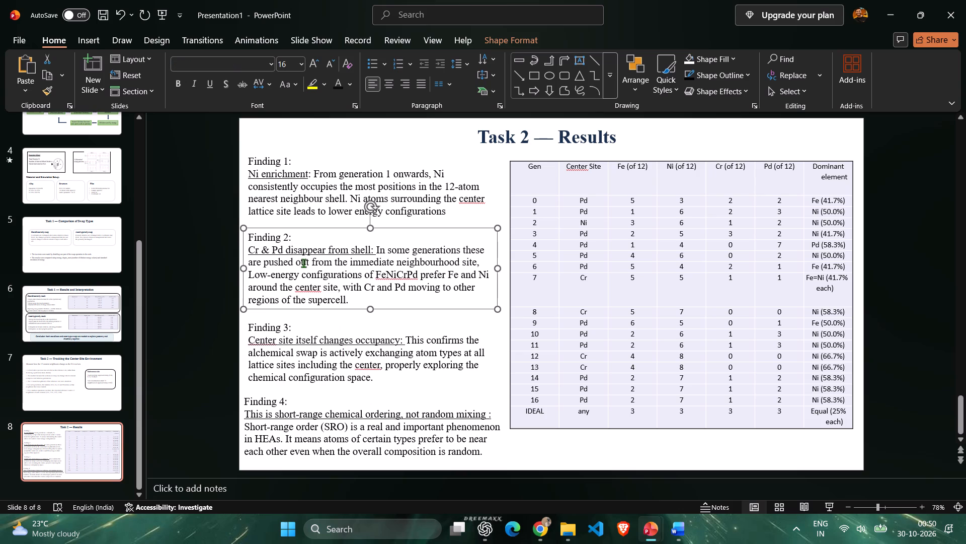
pyautogui.press('Up')
pyautogui.press('Up')
pyautogui.press('Up')
# Nudge the Finding 3 text box a little further up, away from Finding 4.
pyautogui.click(262, 327)
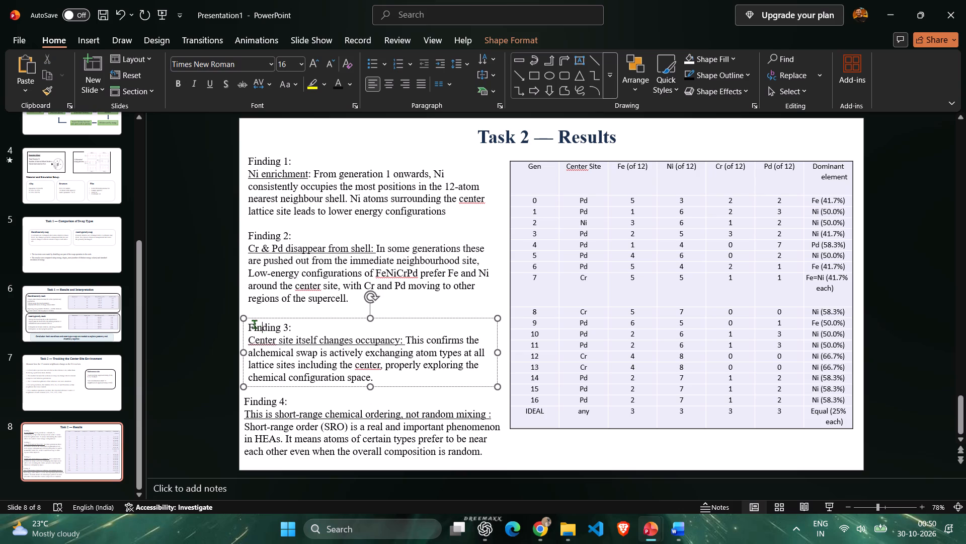
pyautogui.click(246, 317)
pyautogui.press('Up')
pyautogui.press('Up')
pyautogui.press('Up')
pyautogui.press('Up')
pyautogui.press('Up')
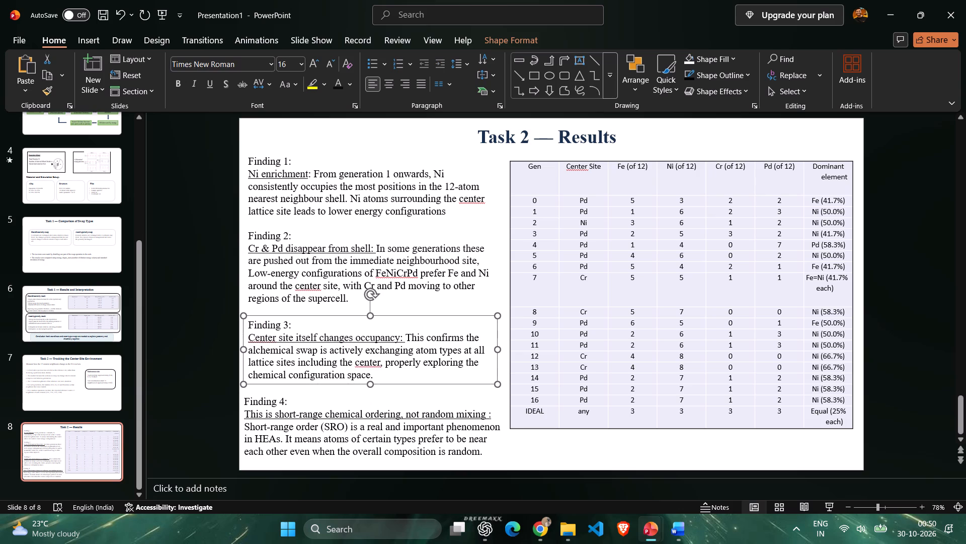
# Nudge the Finding 3 text box up by one more small increment.
pyautogui.press('Up')
# Nudge the Finding 4 text box upward, closer to Finding 3, to even out the spacing.
pyautogui.click(253, 396)
pyautogui.click(238, 393)
pyautogui.press('Up')
pyautogui.press('Up')
pyautogui.press('Up')
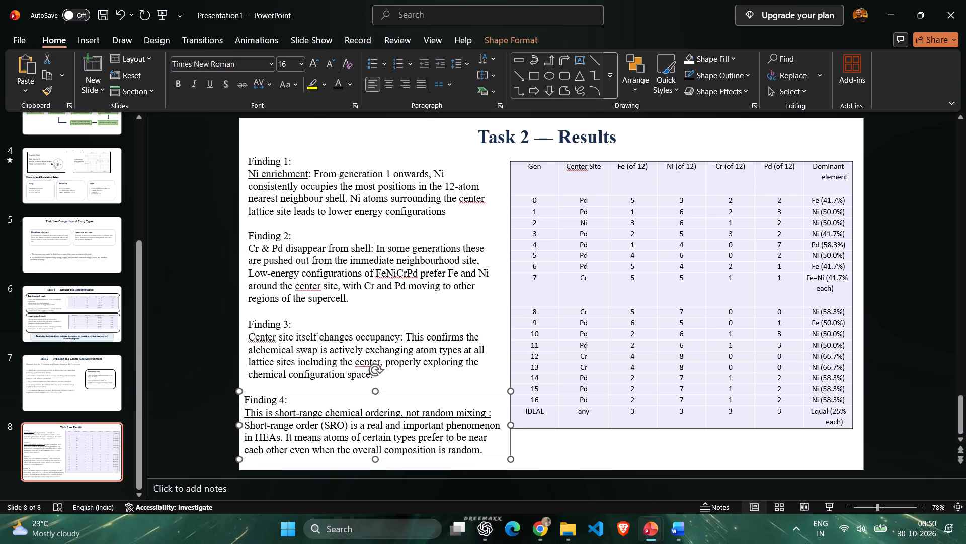
pyautogui.press('Up')
pyautogui.press('Up')
pyautogui.press('Up')
pyautogui.press('Up')
pyautogui.press('Up')
pyautogui.press('Up')
pyautogui.press('Up')
pyautogui.press('Up')
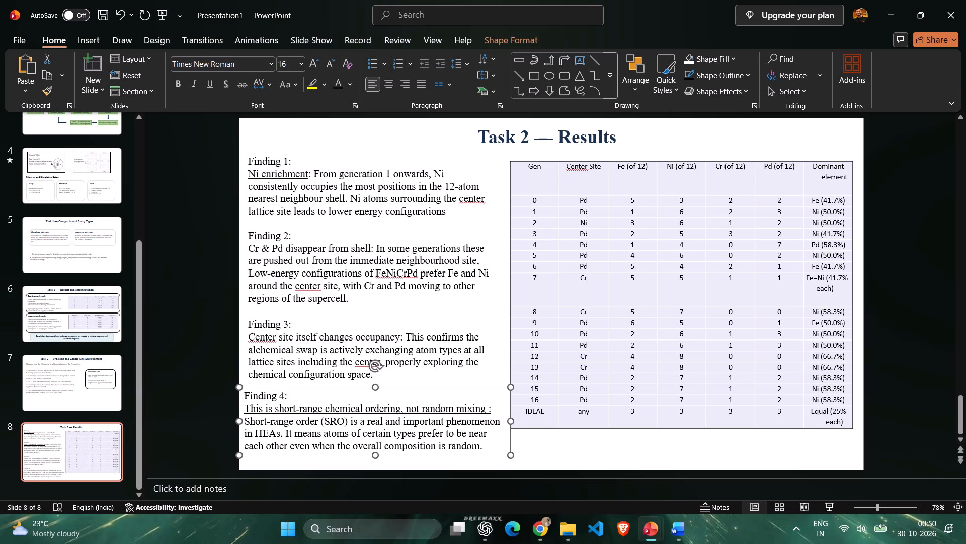
pyautogui.click(670, 442)
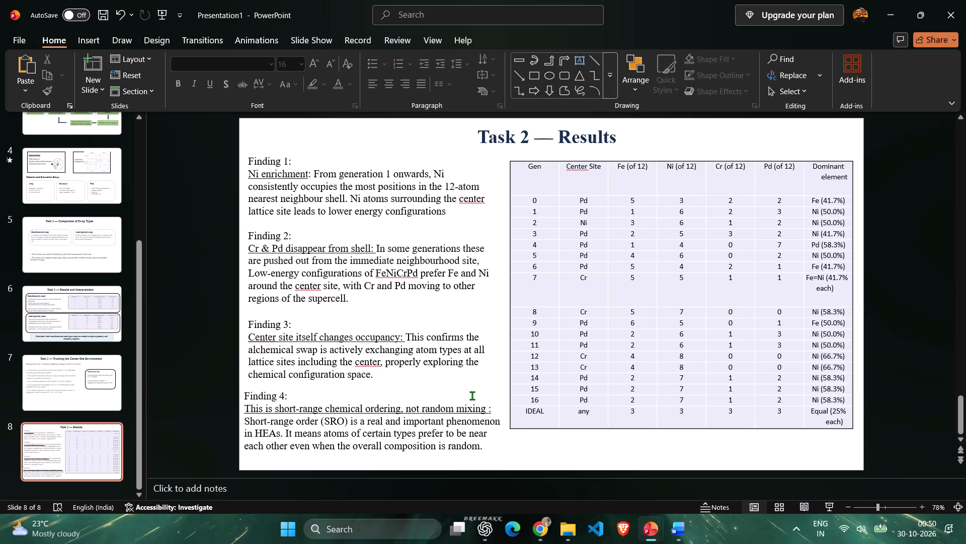
# Nudge the Finding 4 text box rightward so its text lines up with the left edge of the other findings.
pyautogui.click(248, 391)
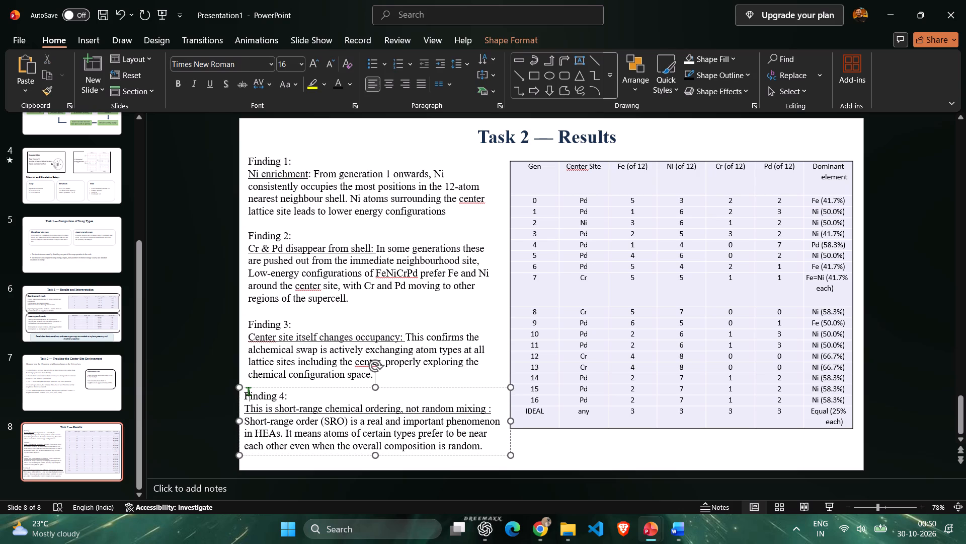
pyautogui.click(241, 389)
pyautogui.press('Right')
pyautogui.press('Right')
pyautogui.press('Right')
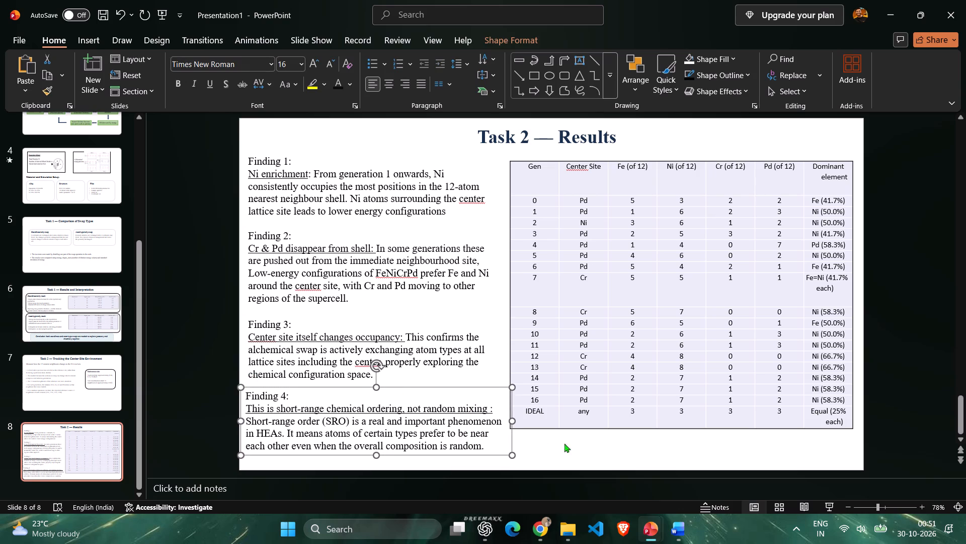
pyautogui.press('Right')
pyautogui.press('Right')
pyautogui.press('Right')
pyautogui.press('Right')
pyautogui.press('Down')
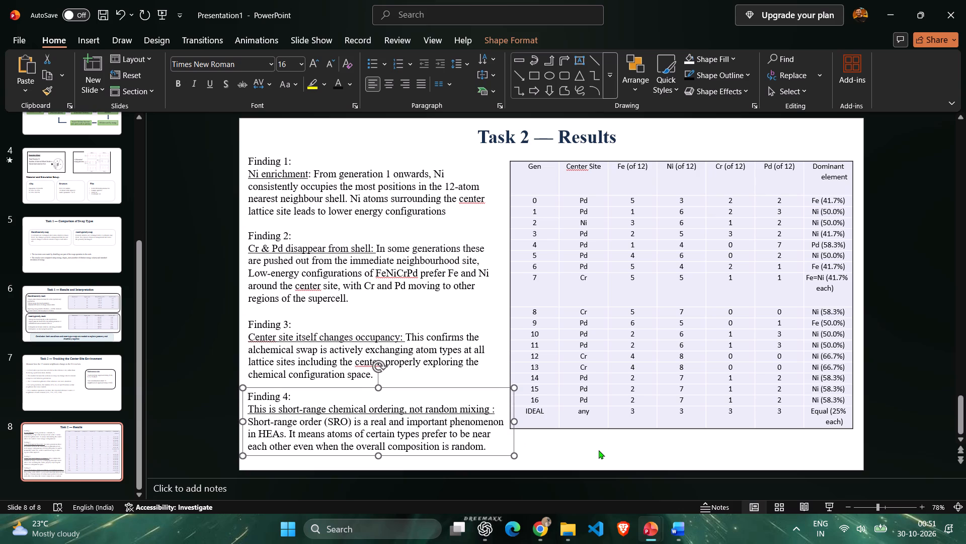
pyautogui.press('Left')
pyautogui.click(599, 450)
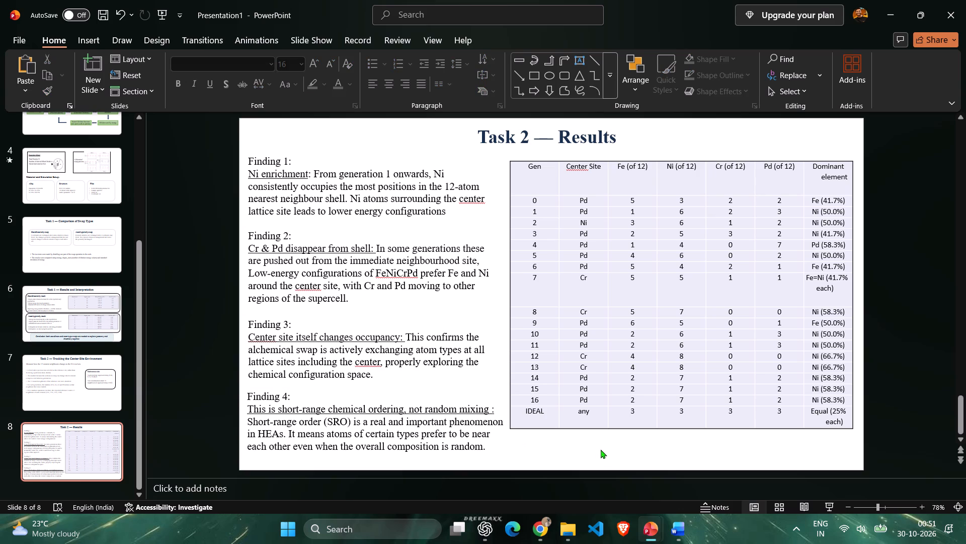
# Switch to the internship report PDF in Chrome and look through its summary, conclusion and references pages for remaining slide content.
pyautogui.hotkey('alt', 'Tab')
pyautogui.press('Tab')
pyautogui.scroll(-2, 527, 357)
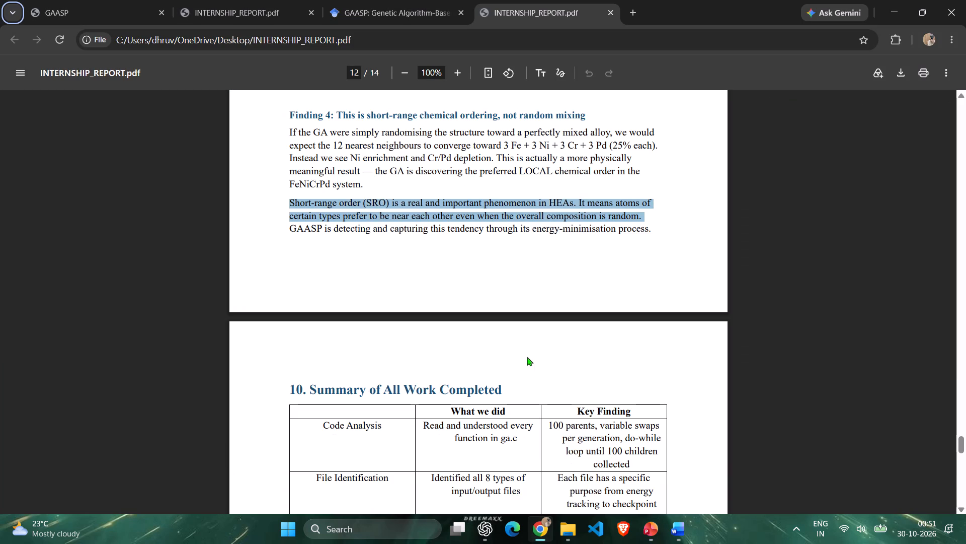
pyautogui.scroll(-2, 527, 357)
pyautogui.scroll(-9, 385, 344)
pyautogui.click(289, 228)
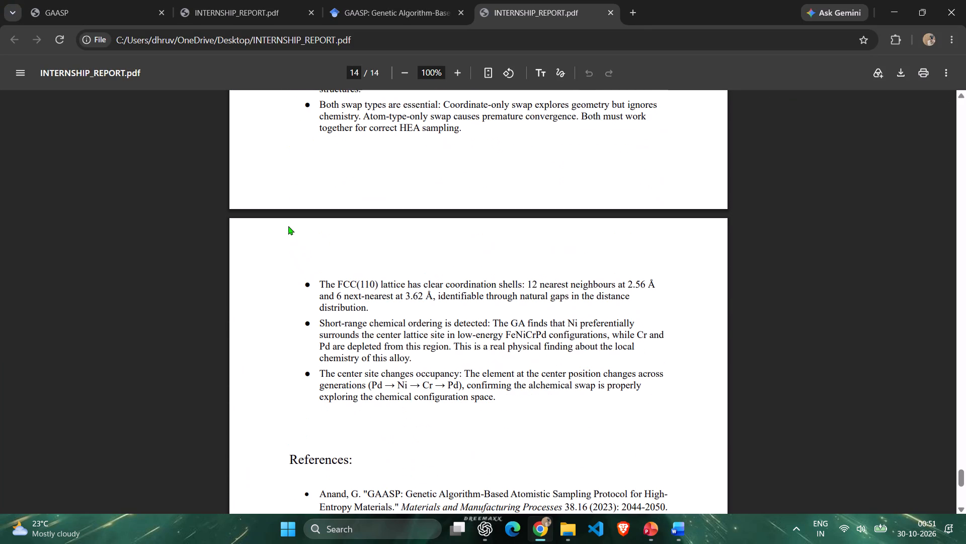
pyautogui.scroll(4, 288, 226)
pyautogui.scroll(-16, 288, 226)
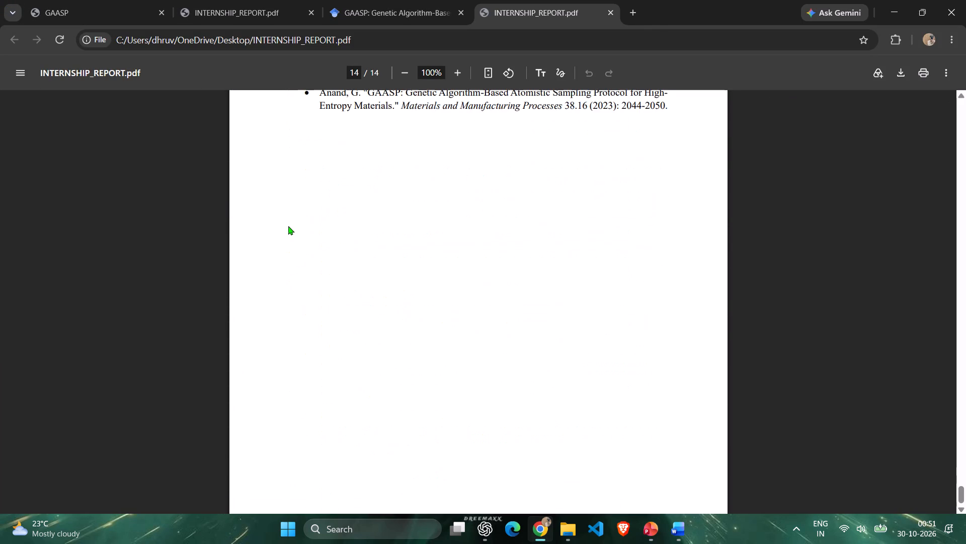
pyautogui.scroll(2, 287, 223)
pyautogui.click(433, 0)
pyautogui.click(575, 0)
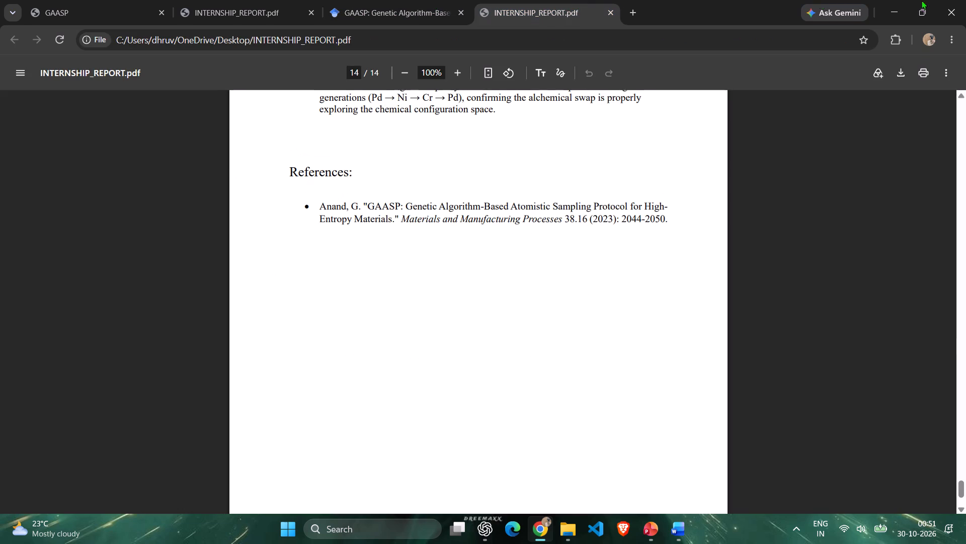
pyautogui.click(904, 3)
pyautogui.hotkey('alt', 'Tab')
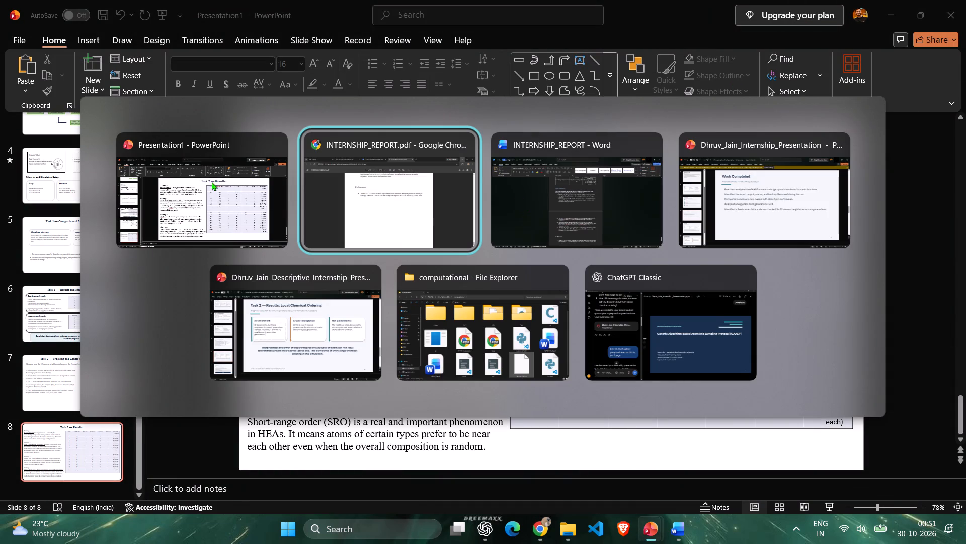
pyautogui.keyDown('alt'); pyautogui.click(439, 199); pyautogui.keyUp('alt')
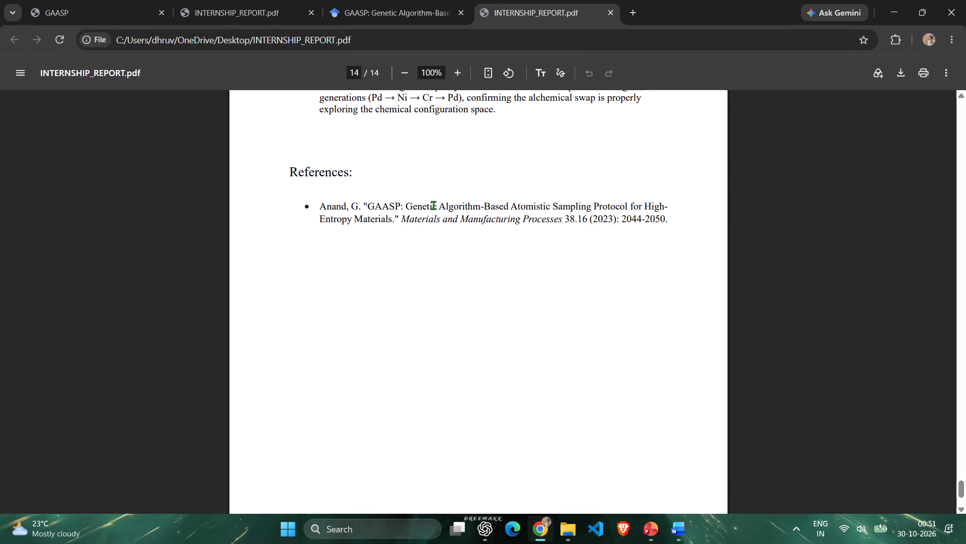
pyautogui.click(902, 0)
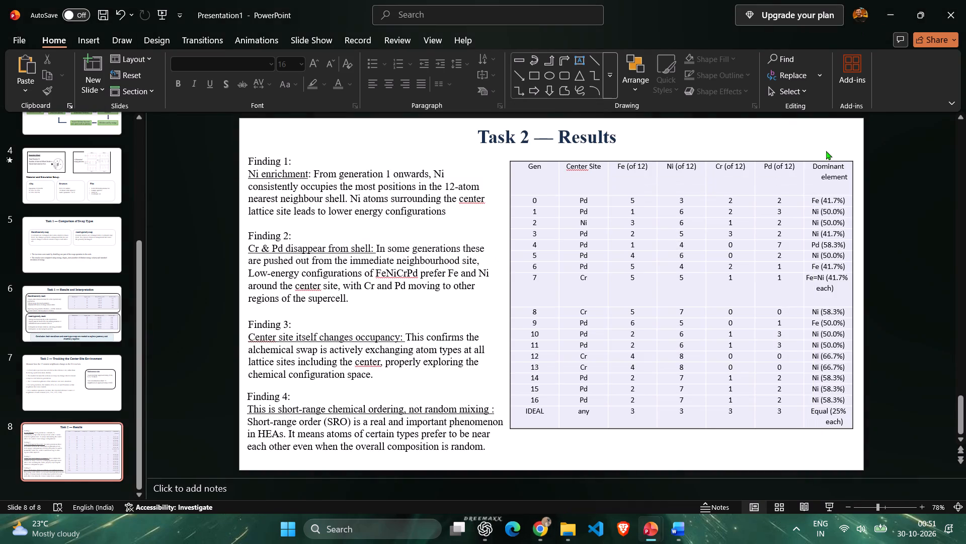
# Review the closing conclusion and learning slides in the two earlier internship presentations.
pyautogui.hotkey('alt', 'Tab')
pyautogui.keyDown('alt'); pyautogui.click(775, 177); pyautogui.keyUp('alt')
pyautogui.scroll(1, 595, 212)
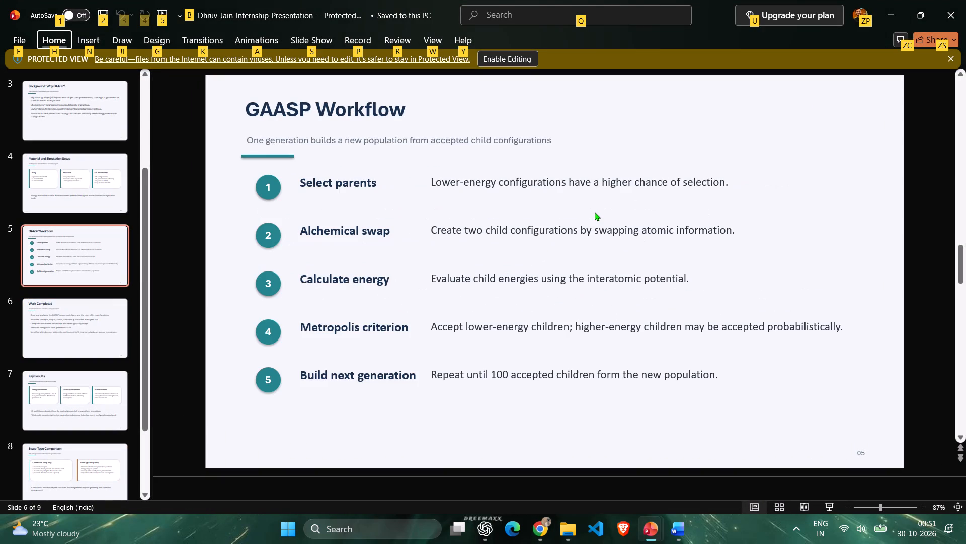
pyautogui.scroll(-13, 595, 210)
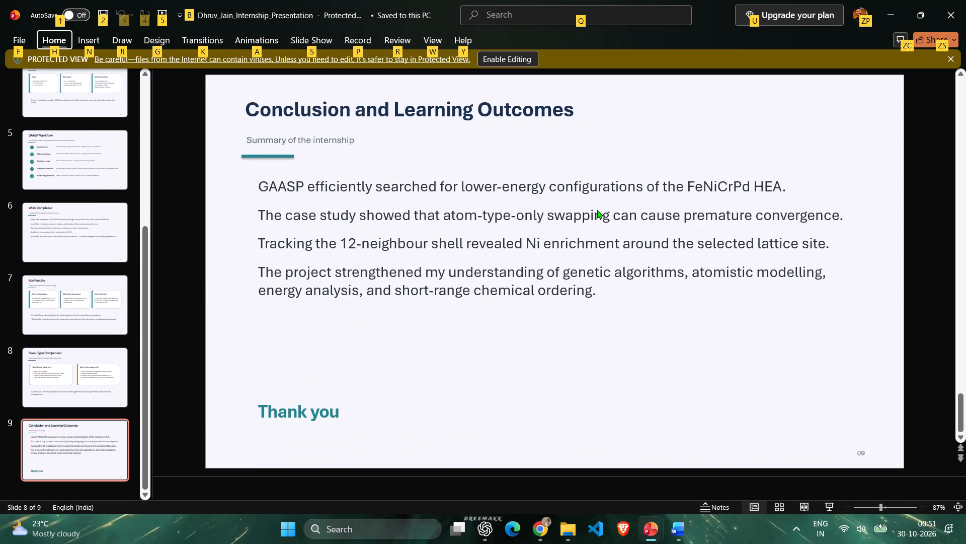
pyautogui.hotkey('alt', 'Tab')
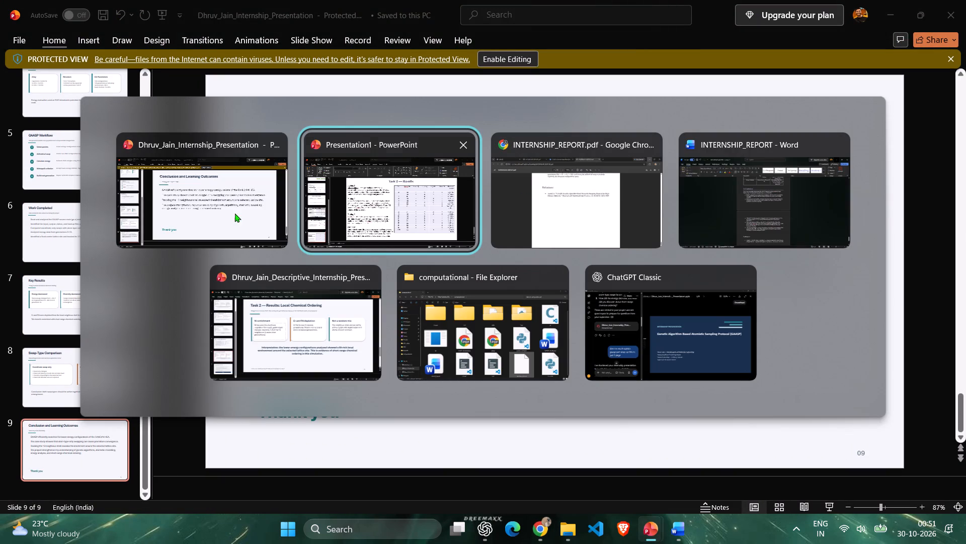
pyautogui.keyDown('alt'); pyautogui.click(310, 331); pyautogui.keyUp('alt')
pyautogui.scroll(-1, 526, 269)
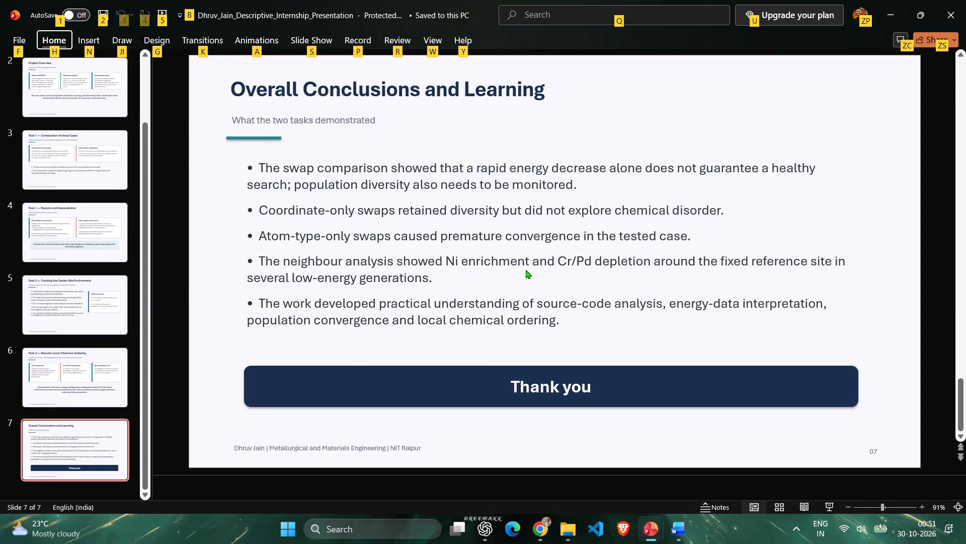
pyautogui.click(239, 171)
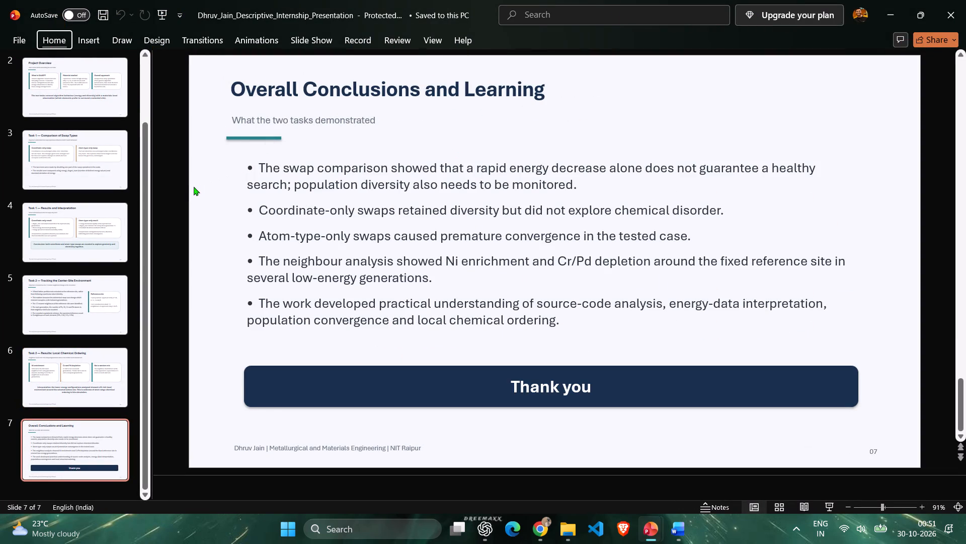
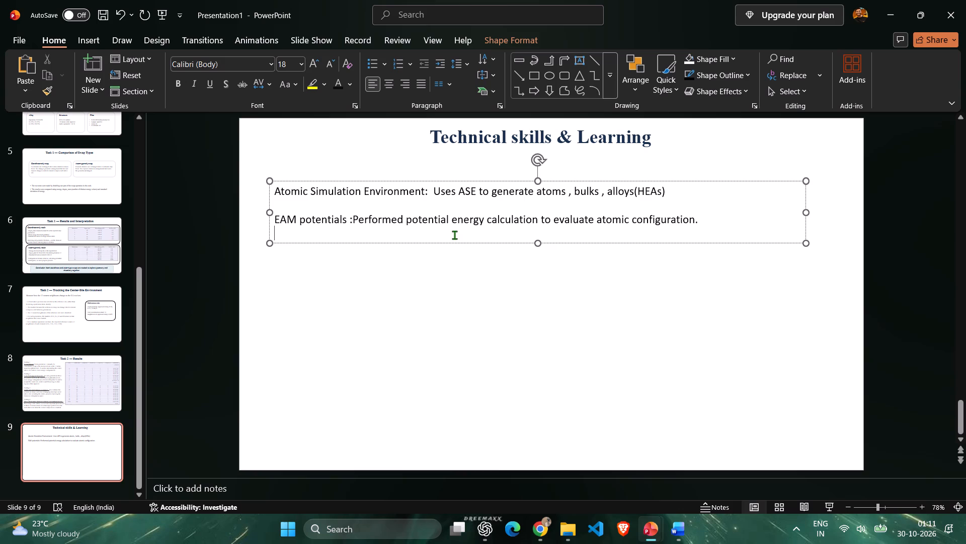
# Fix the colon spacing in the second entry so it reads "EAM potentials: Performed".
pyautogui.click(345, 220)
pyautogui.press('Right')
pyautogui.press('BackSpace')
pyautogui.press('Right')
pyautogui.press('space')
# Add "Python" as a third entry, separated by a blank line from the EAM potentials entry, and leave space for another entry beneath.
pyautogui.click(702, 220)
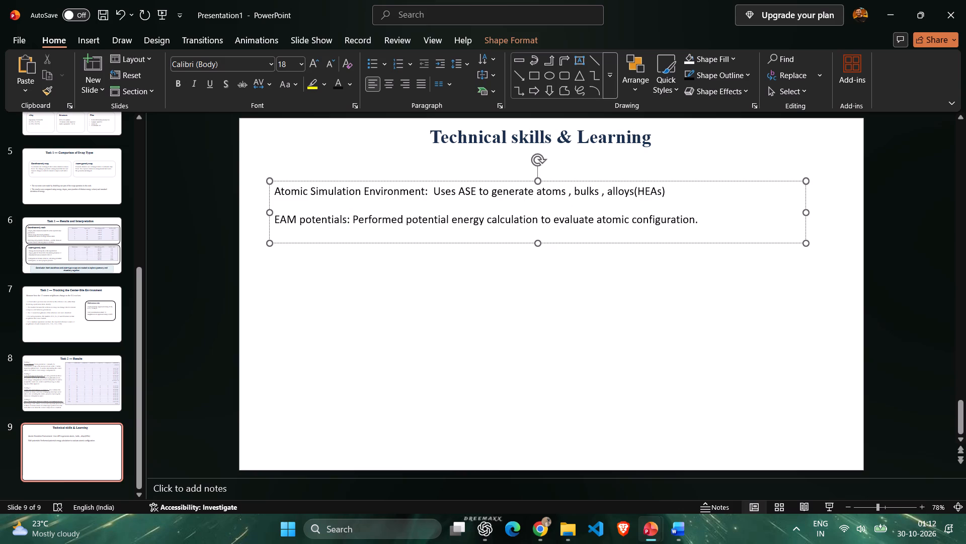
pyautogui.click(700, 217)
pyautogui.click(699, 217)
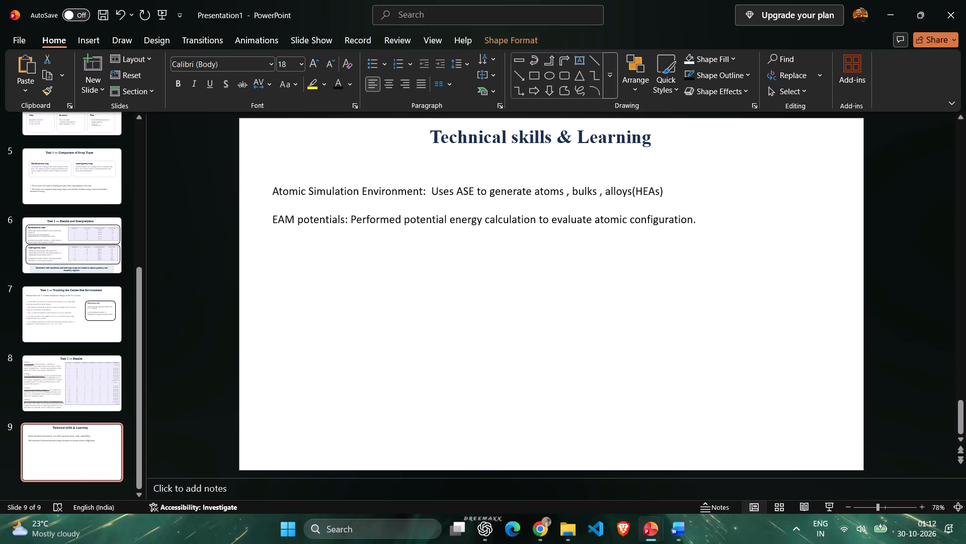
pyautogui.click(696, 217)
pyautogui.press('Return')
pyautogui.press('Return')
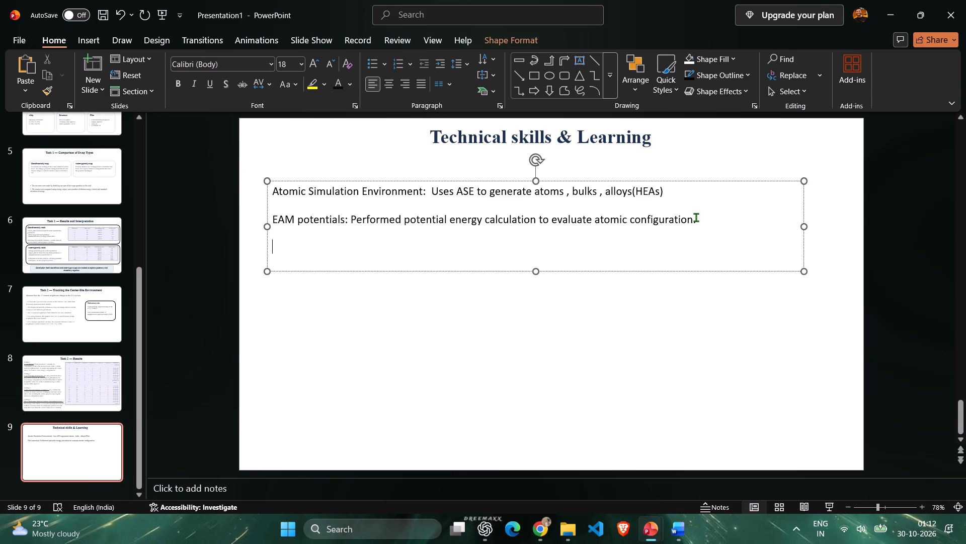
pyautogui.hotkey('shift', 'p')
pyautogui.write('ytho')
pyautogui.write('on')
pyautogui.press('BackSpace')
pyautogui.press('BackSpace')
pyautogui.write('n')
pyautogui.press('space')
pyautogui.press('Return')
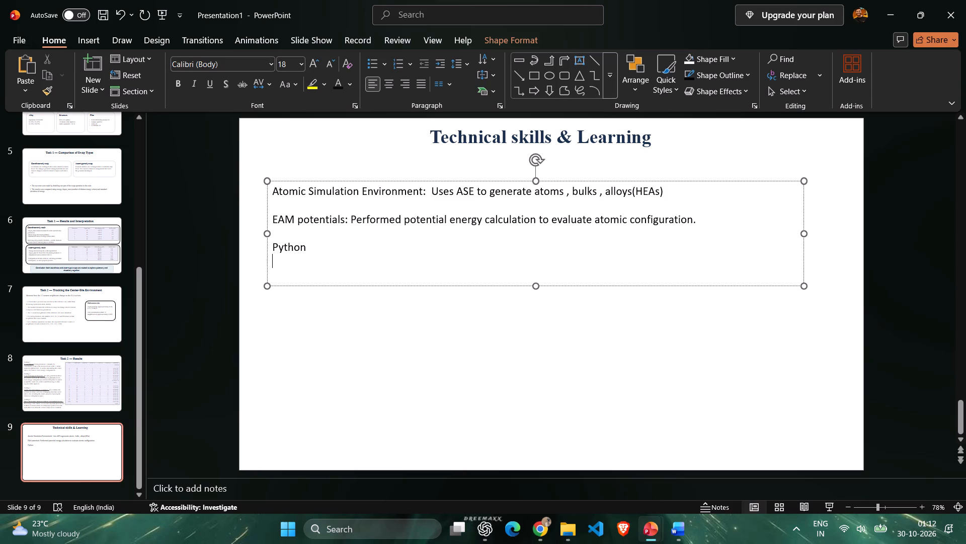
pyautogui.press('Return')
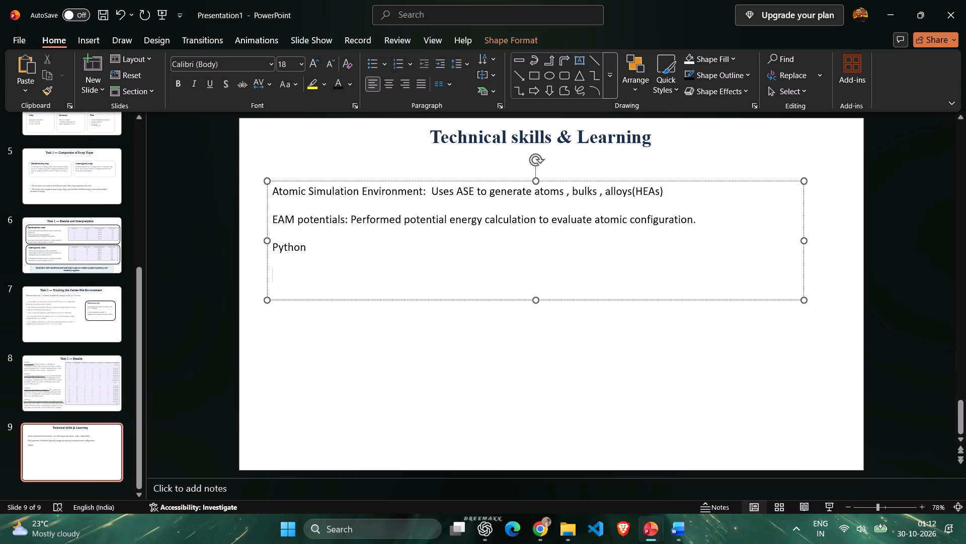
# Extend the third entry to read "Python and its libreries" and leave a blank line beneath for another entry.
pyautogui.press('BackSpace')
pyautogui.press('BackSpace')
pyautogui.write('and its librery')
pyautogui.press('BackSpace')
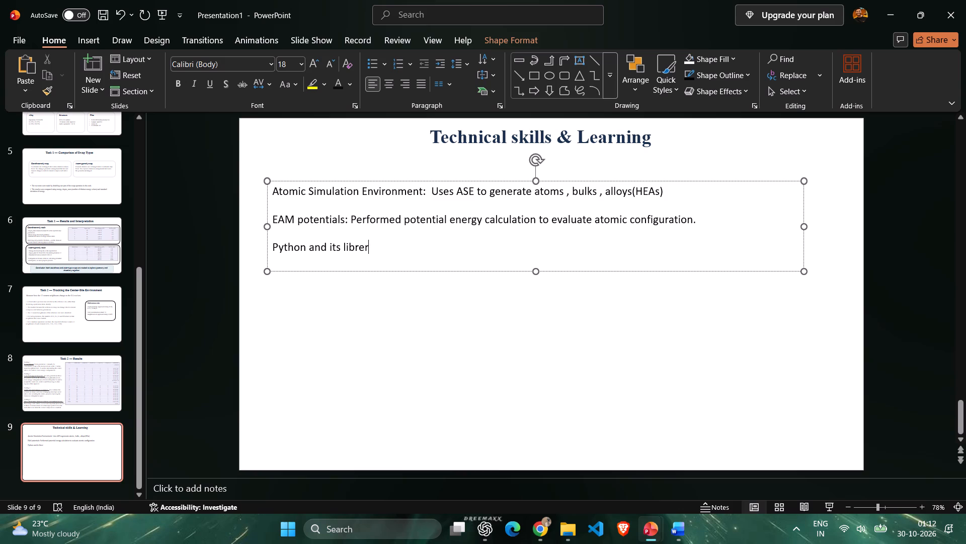
pyautogui.write('ies')
pyautogui.press('Return')
pyautogui.press('Return')
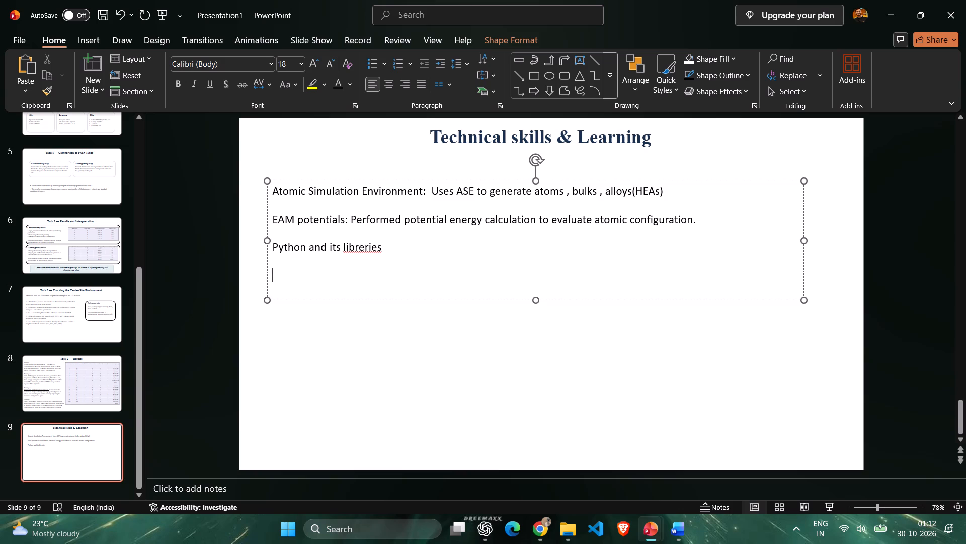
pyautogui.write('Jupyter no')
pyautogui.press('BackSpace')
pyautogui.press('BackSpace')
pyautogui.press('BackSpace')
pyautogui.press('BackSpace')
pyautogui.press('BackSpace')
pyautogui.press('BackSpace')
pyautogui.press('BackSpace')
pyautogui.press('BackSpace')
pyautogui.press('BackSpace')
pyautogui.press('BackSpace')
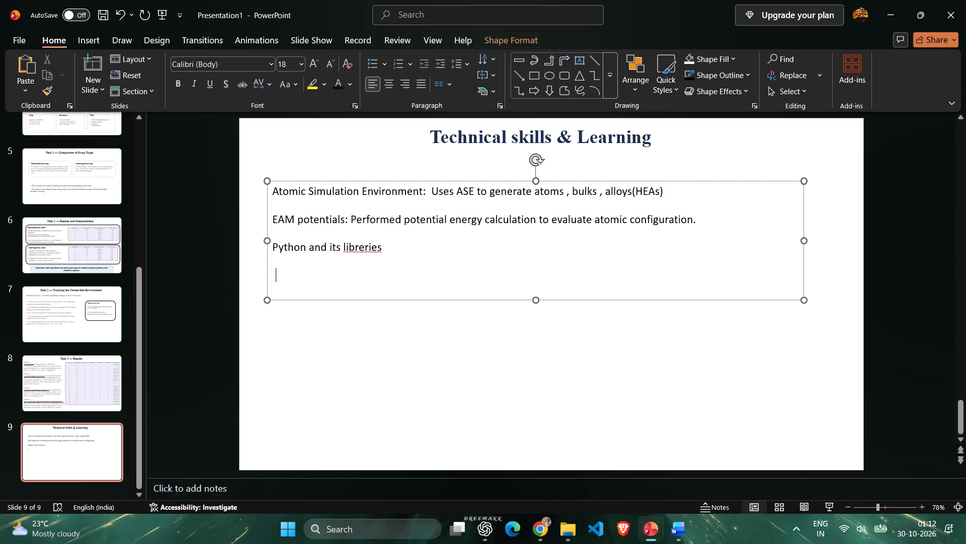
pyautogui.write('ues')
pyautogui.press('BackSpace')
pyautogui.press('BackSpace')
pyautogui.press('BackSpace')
# Add "Used Jupyter Notebook" as the fourth entry and leave a blank line beneath for another entry.
pyautogui.hotkey('shift', 'u')
pyautogui.write('SE')
pyautogui.press('BackSpace')
pyautogui.press('BackSpace')
pyautogui.press('e')
pyautogui.press('BackSpace')
pyautogui.write('se')
pyautogui.write('d Jupyter')
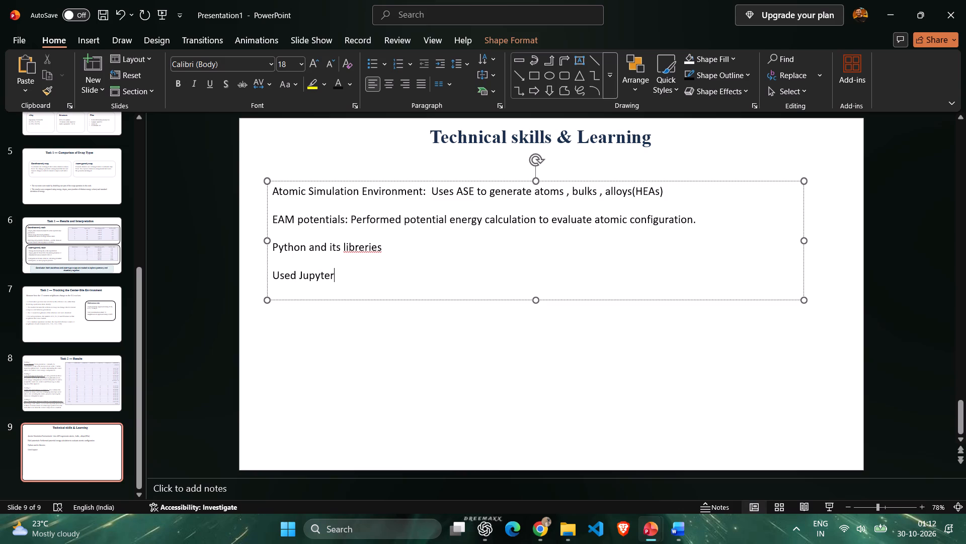
pyautogui.press('space')
pyautogui.write('n')
pyautogui.press('BackSpace')
pyautogui.write('Notebook')
pyautogui.press('Return')
pyautogui.press('Return')
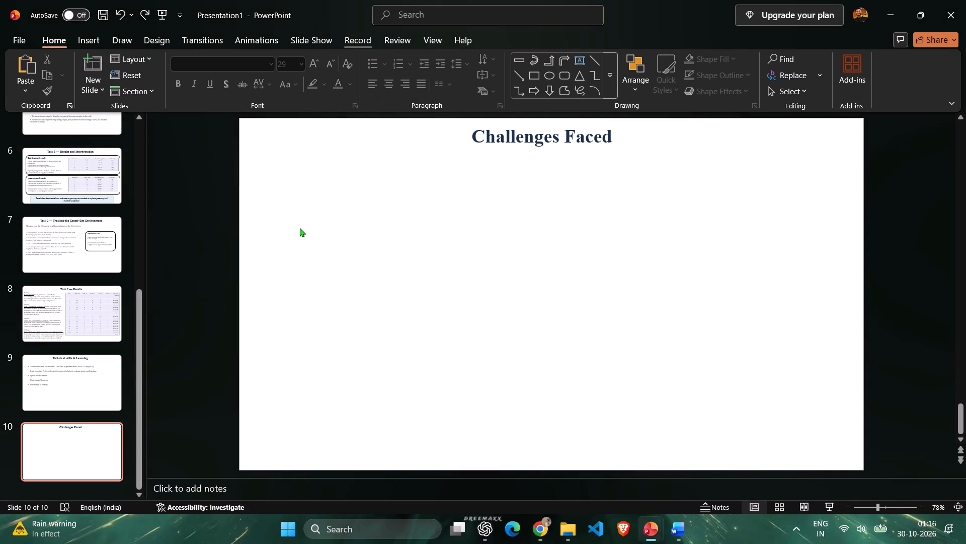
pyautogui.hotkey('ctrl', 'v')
# Widen the pasted challenges text box by extending its upper-left corner toward the slide's left edge.
pyautogui.click(295, 254)
pyautogui.click(410, 244)
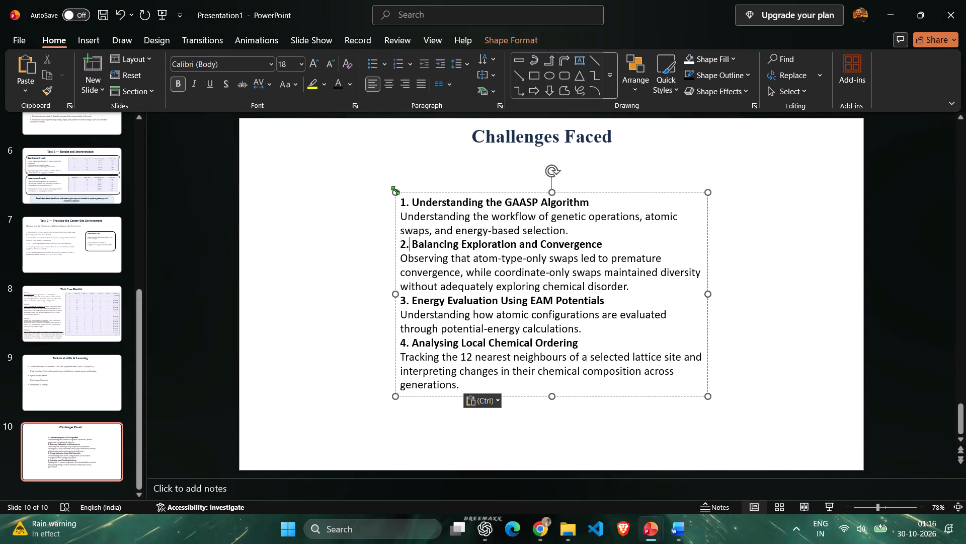
pyautogui.moveTo(395, 190); pyautogui.dragTo(293, 183)
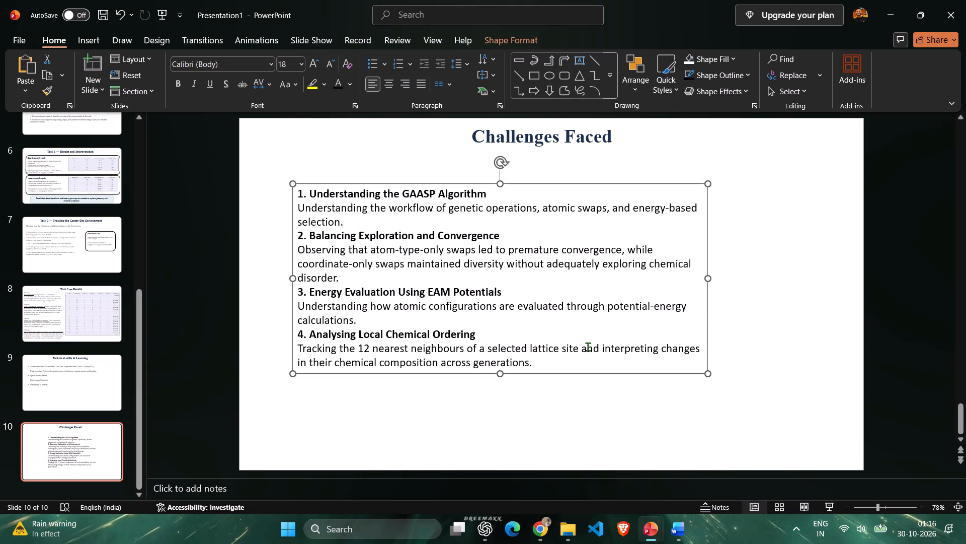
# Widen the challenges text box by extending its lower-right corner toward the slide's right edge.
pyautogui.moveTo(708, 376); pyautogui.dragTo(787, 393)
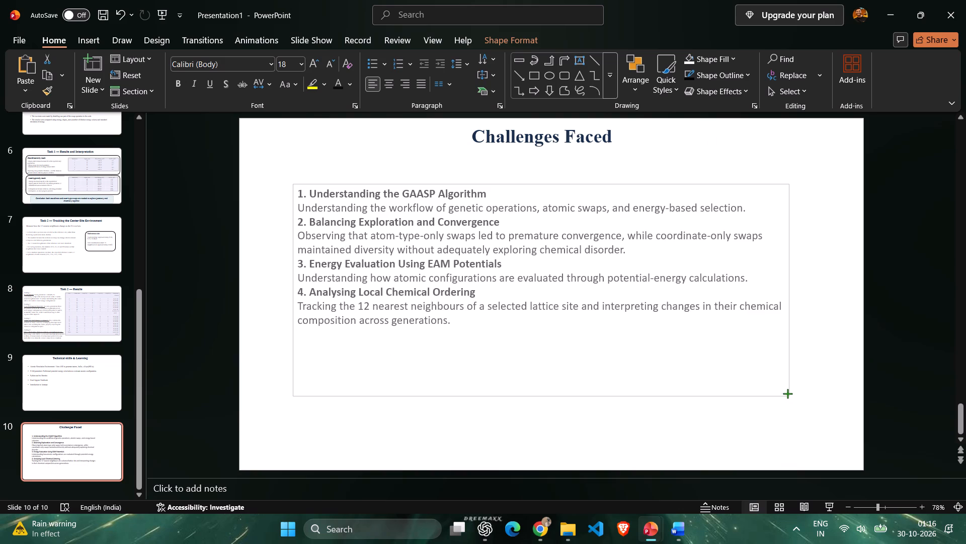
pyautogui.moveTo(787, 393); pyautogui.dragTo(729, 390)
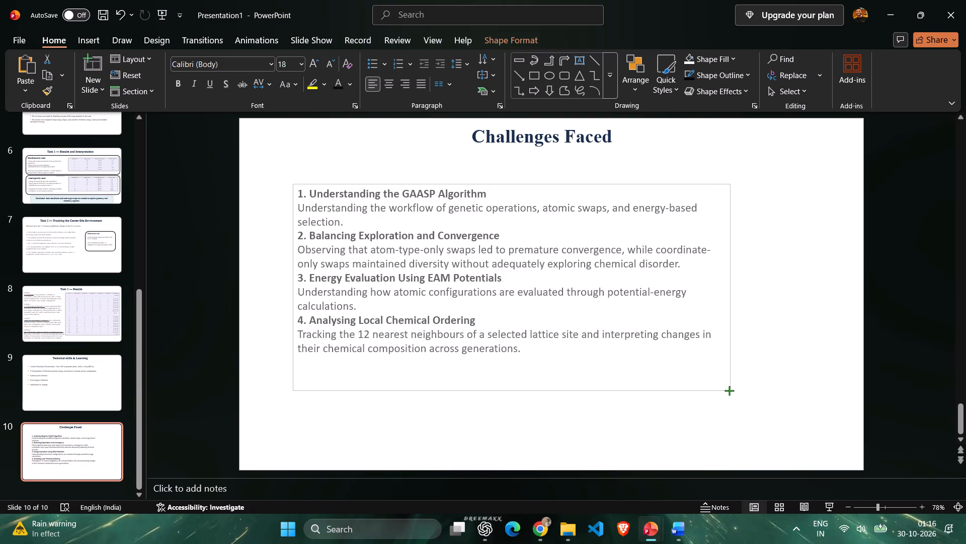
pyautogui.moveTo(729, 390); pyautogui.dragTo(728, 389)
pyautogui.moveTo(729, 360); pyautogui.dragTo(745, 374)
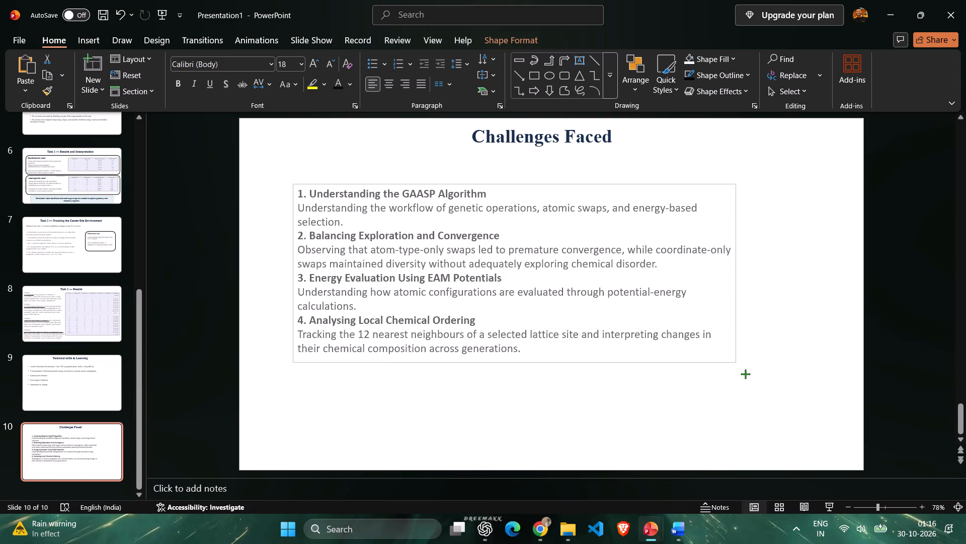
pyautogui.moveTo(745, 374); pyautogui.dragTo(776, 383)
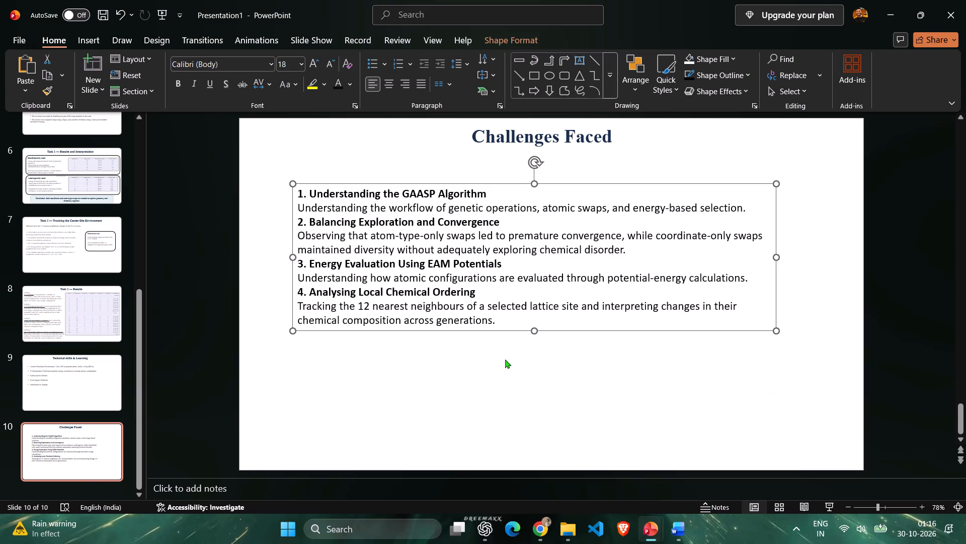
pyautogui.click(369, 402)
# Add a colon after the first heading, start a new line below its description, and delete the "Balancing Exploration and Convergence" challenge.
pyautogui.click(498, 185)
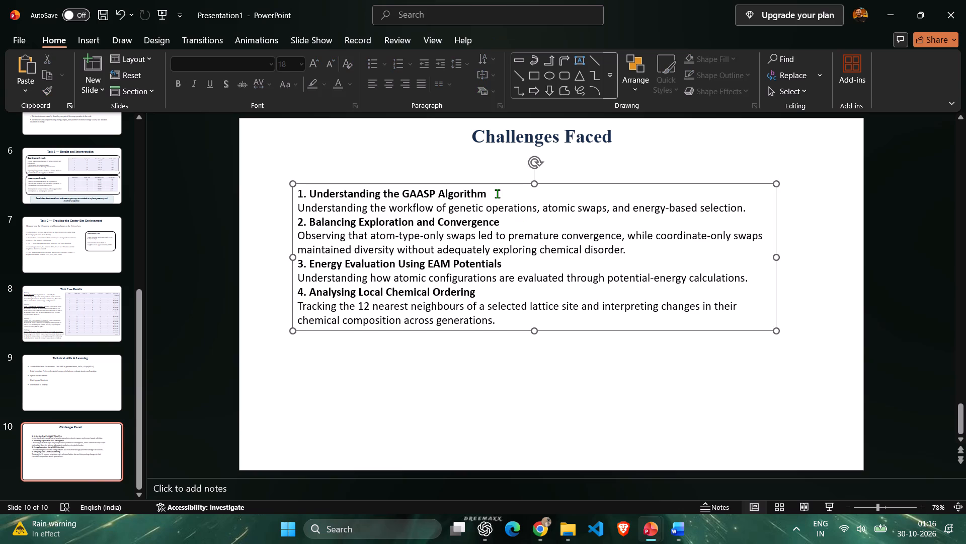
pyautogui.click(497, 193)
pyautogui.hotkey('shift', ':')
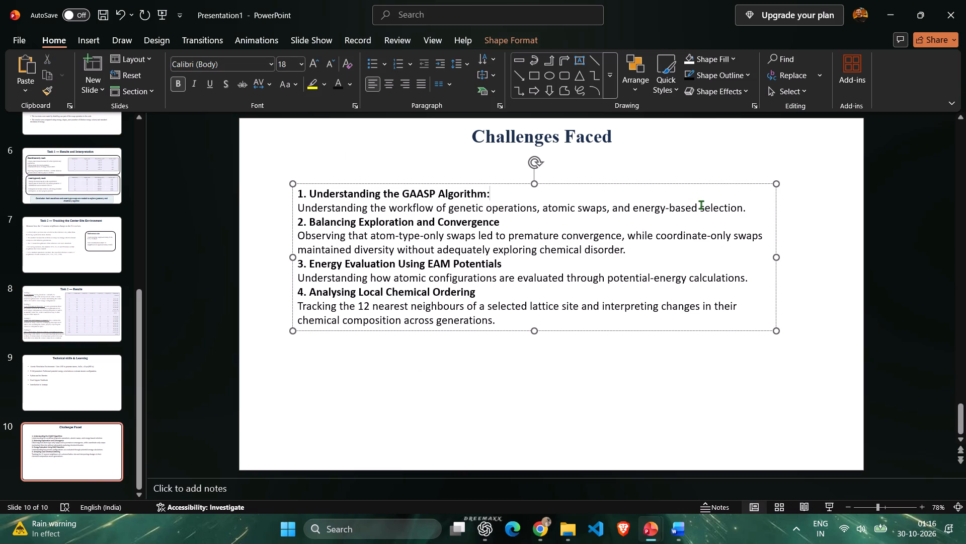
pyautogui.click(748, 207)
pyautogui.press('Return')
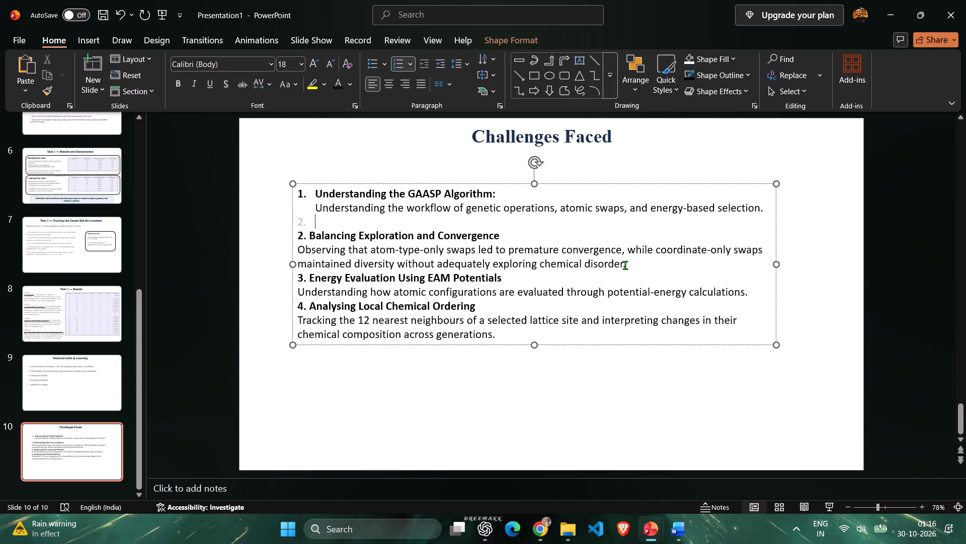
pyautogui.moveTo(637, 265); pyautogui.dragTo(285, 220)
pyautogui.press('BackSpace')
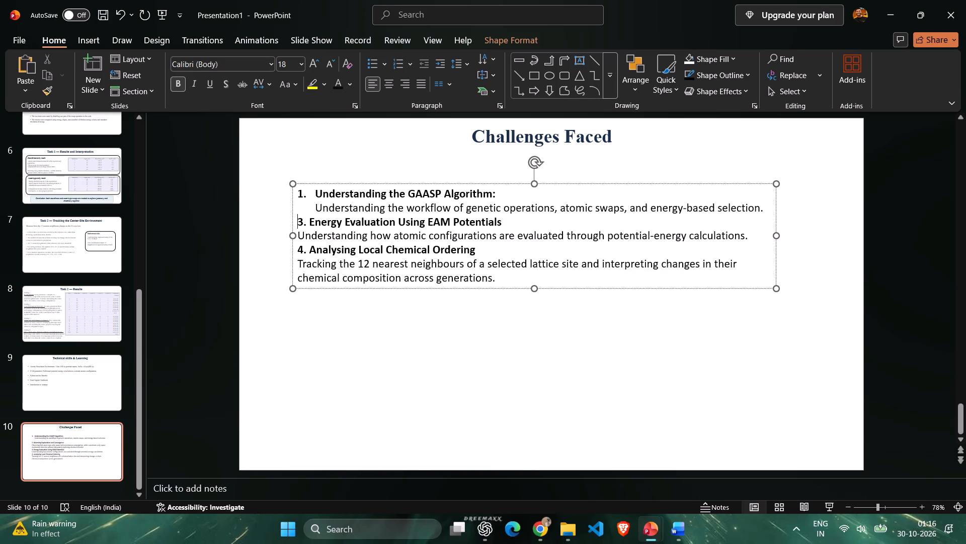
# Delete all remaining text from the challenges text box on the "Challenges Faced" slide.
pyautogui.click(305, 197)
pyautogui.click(305, 186)
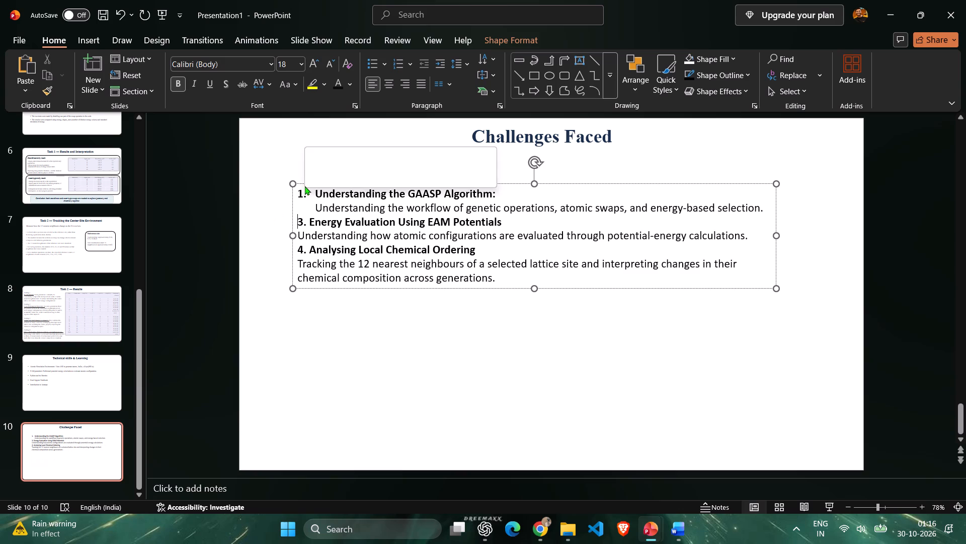
pyautogui.doubleClick(305, 196)
pyautogui.doubleClick(305, 196)
pyautogui.click(301, 196)
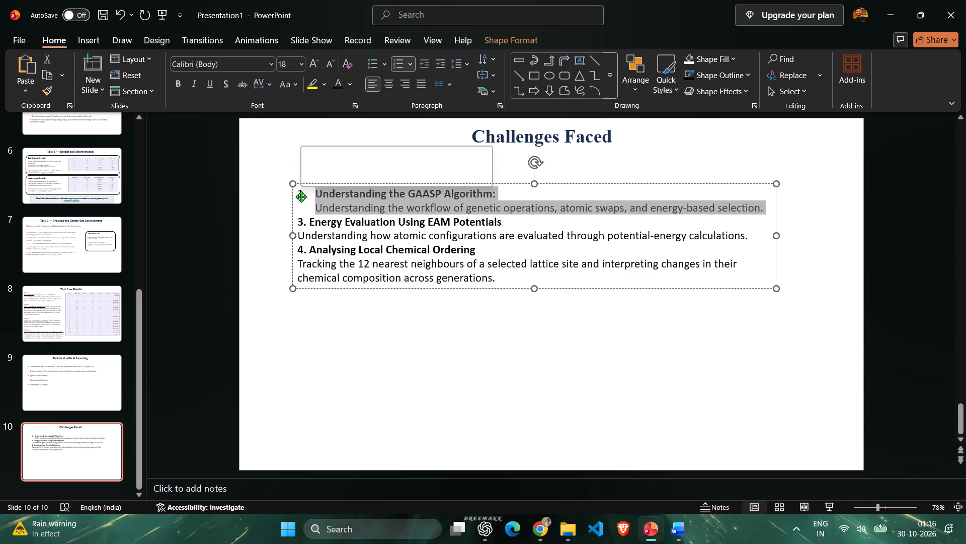
pyautogui.click(294, 229)
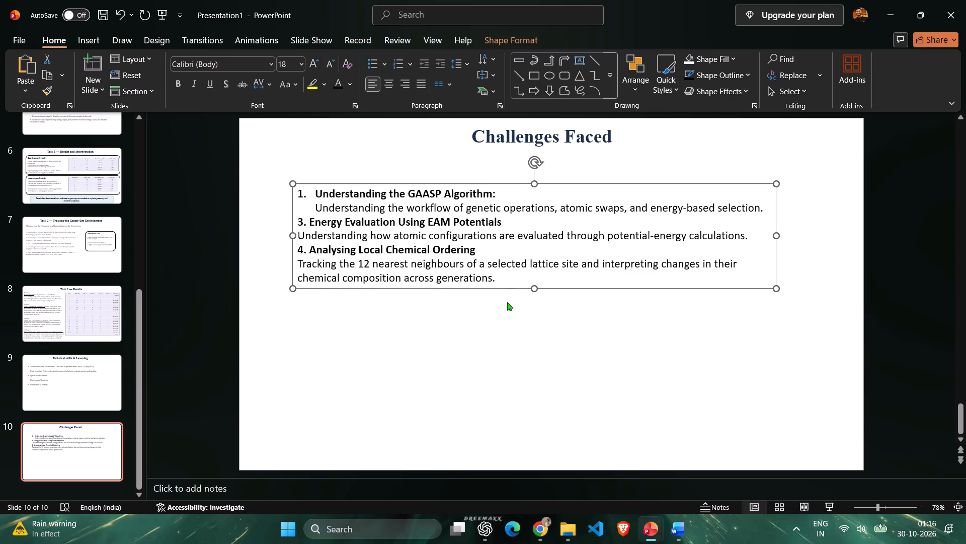
pyautogui.hotkey('ctrl', 'a')
pyautogui.click(498, 271)
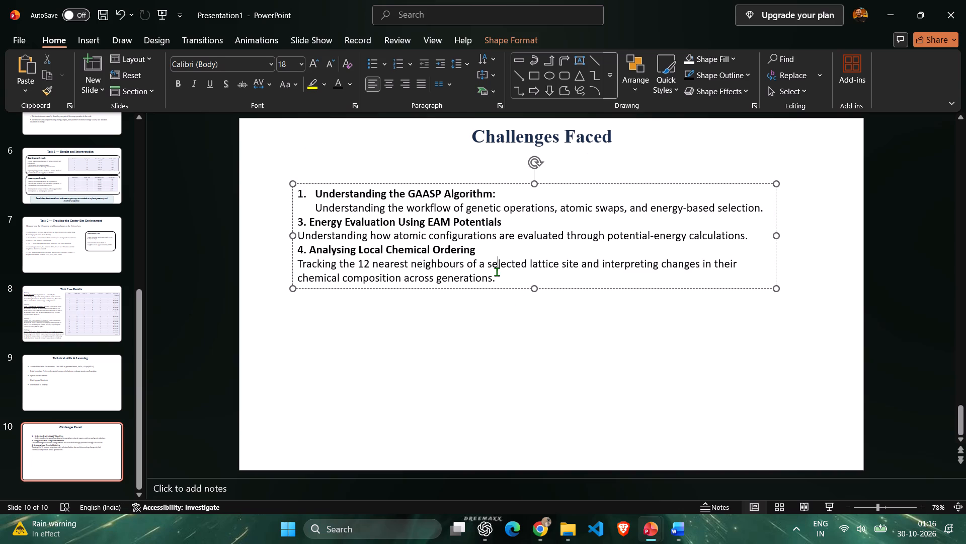
pyautogui.click(497, 271)
pyautogui.hotkey('ctrl', 'a')
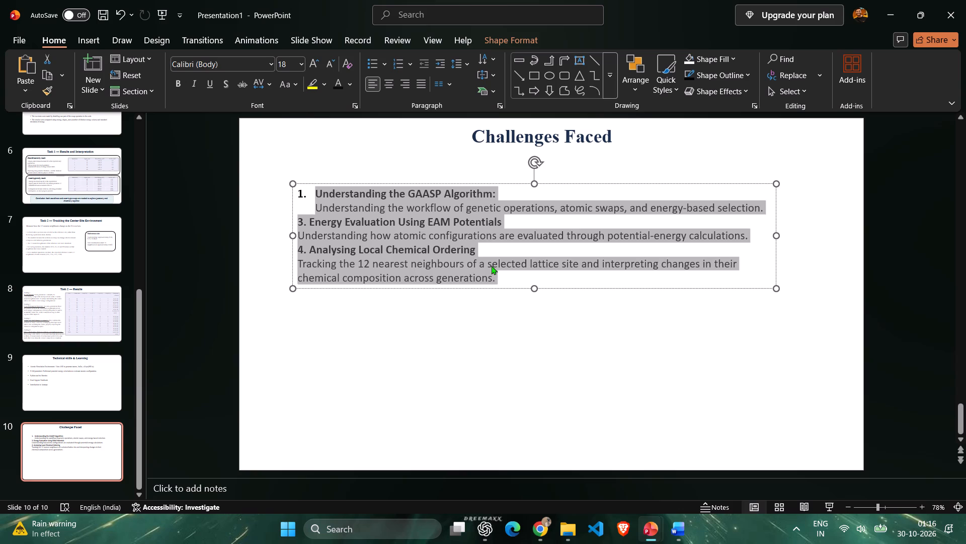
pyautogui.press('BackSpace')
pyautogui.press('BackSpace')
pyautogui.press('BackSpace')
pyautogui.press('BackSpace')
pyautogui.press('BackSpace')
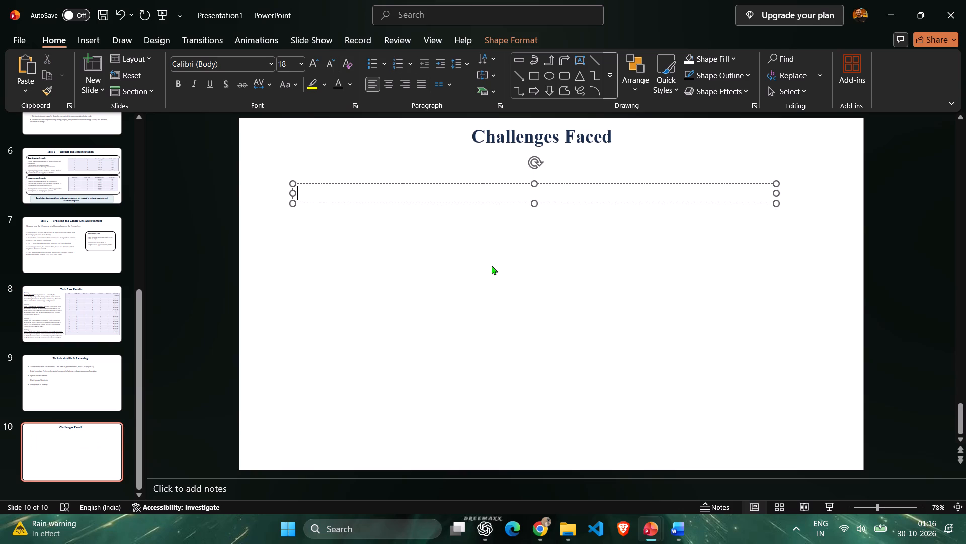
pyautogui.press('Home')
pyautogui.press('Delete')
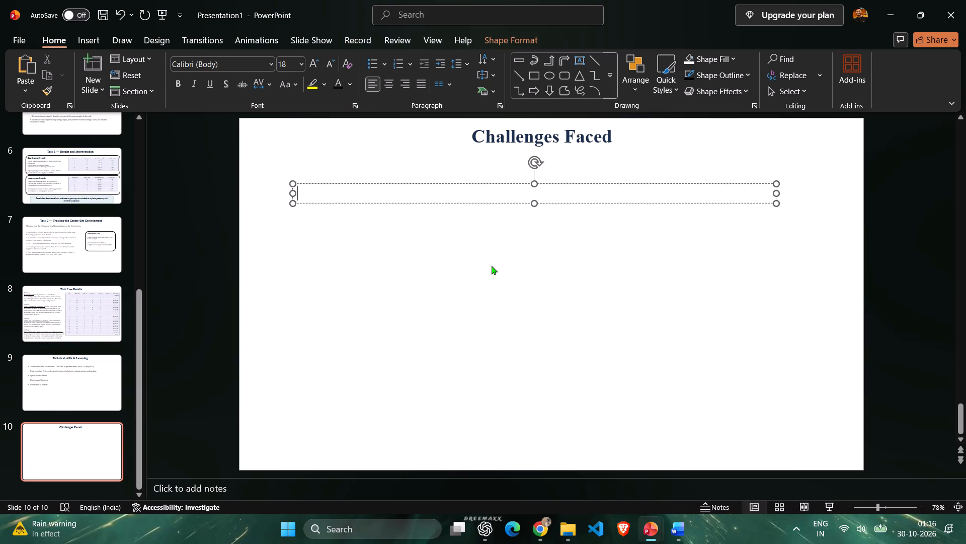
# Copy the bulleted text box from the "Technical skills & Learning" slide and paste it onto the "Challenges Faced" slide.
pyautogui.scroll(1, 504, 263)
pyautogui.click(493, 266)
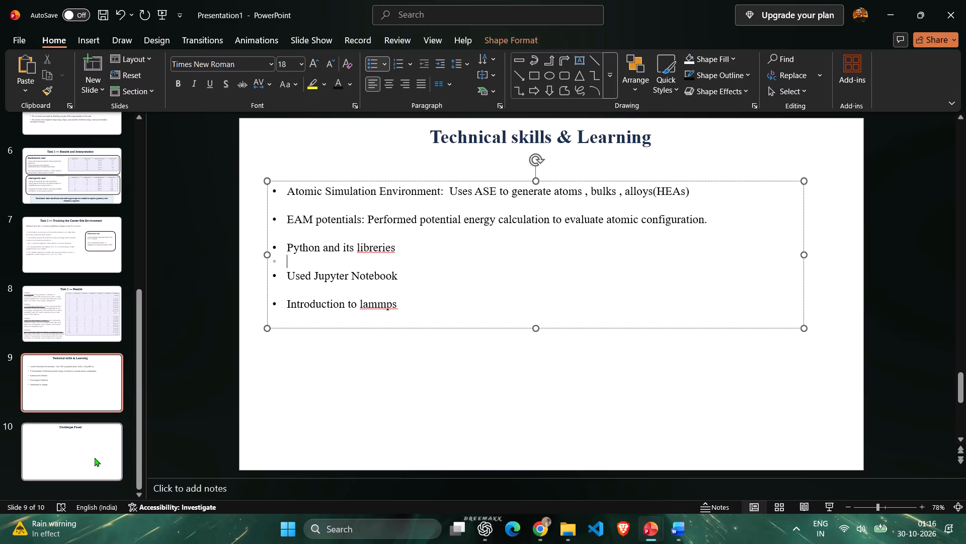
pyautogui.click(95, 457)
pyautogui.click(342, 261)
pyautogui.hotkey('alt', 'Tab')
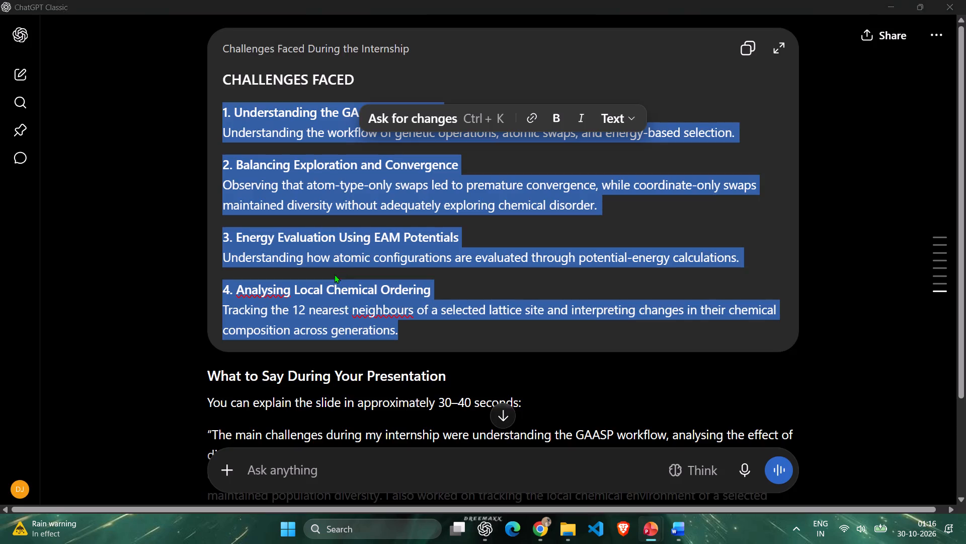
pyautogui.hotkey('alt', 'Tab')
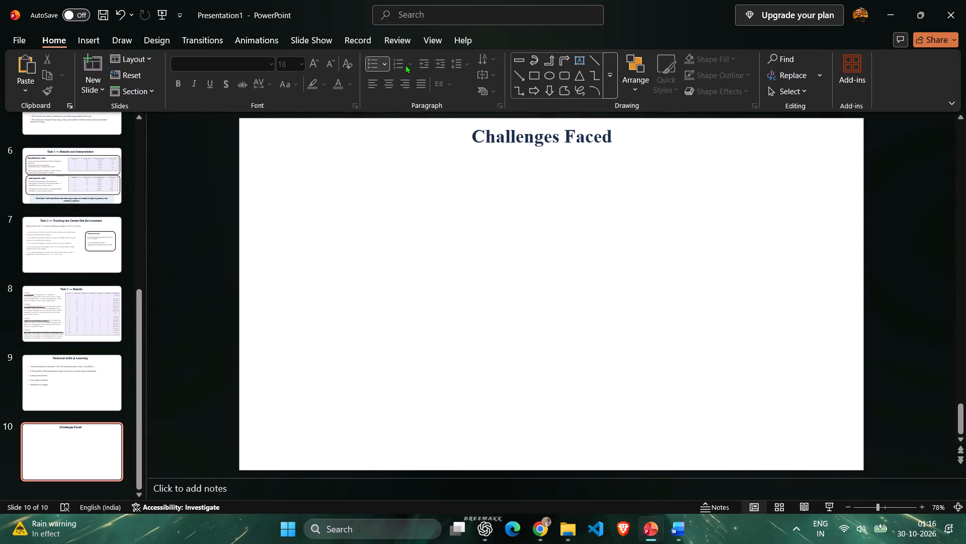
pyautogui.click(69, 347)
pyautogui.click(68, 384)
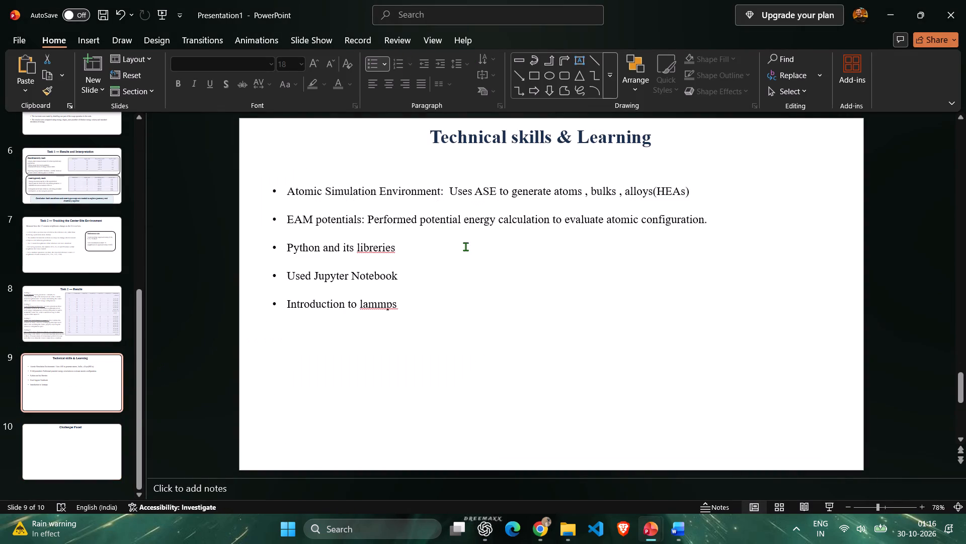
pyautogui.click(712, 186)
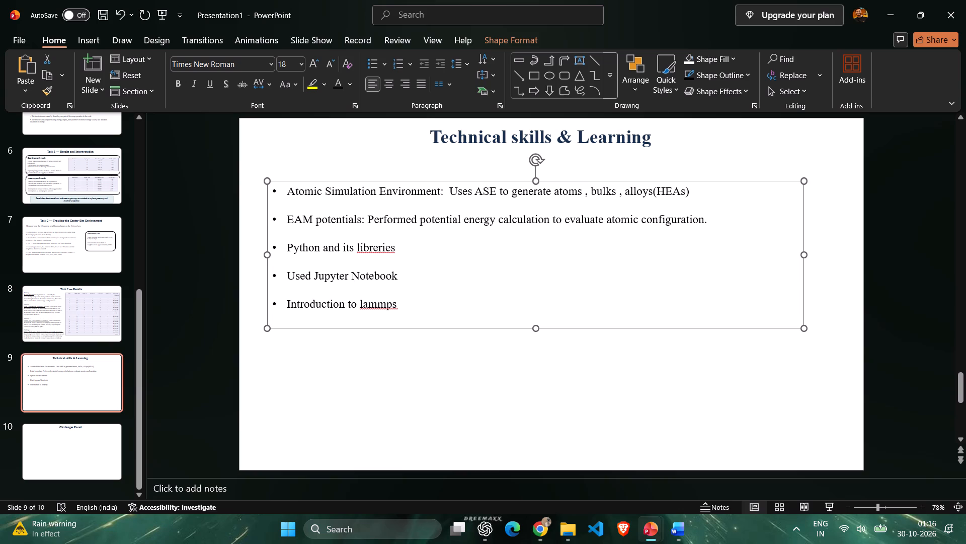
pyautogui.hotkey('ctrl', 'c')
pyautogui.click(79, 454)
pyautogui.hotkey('ctrl', 'v')
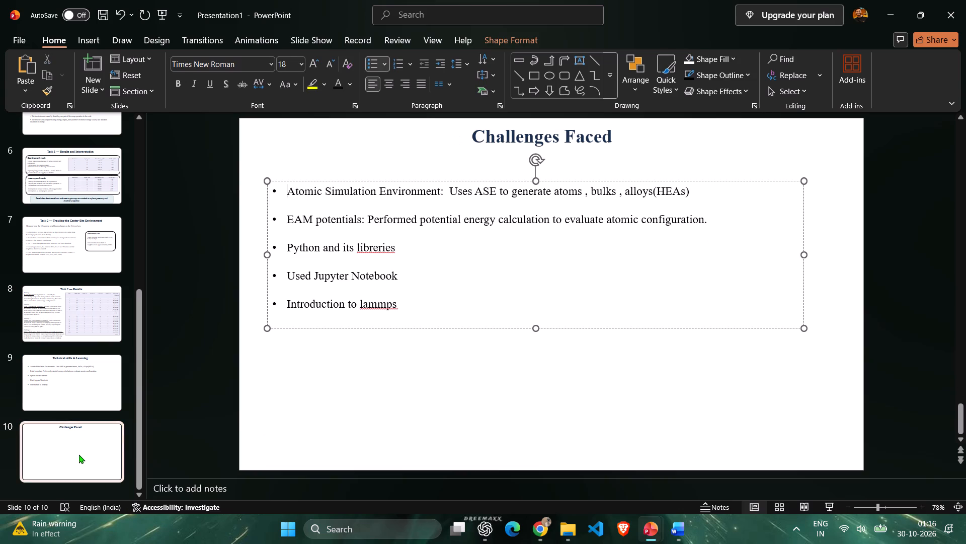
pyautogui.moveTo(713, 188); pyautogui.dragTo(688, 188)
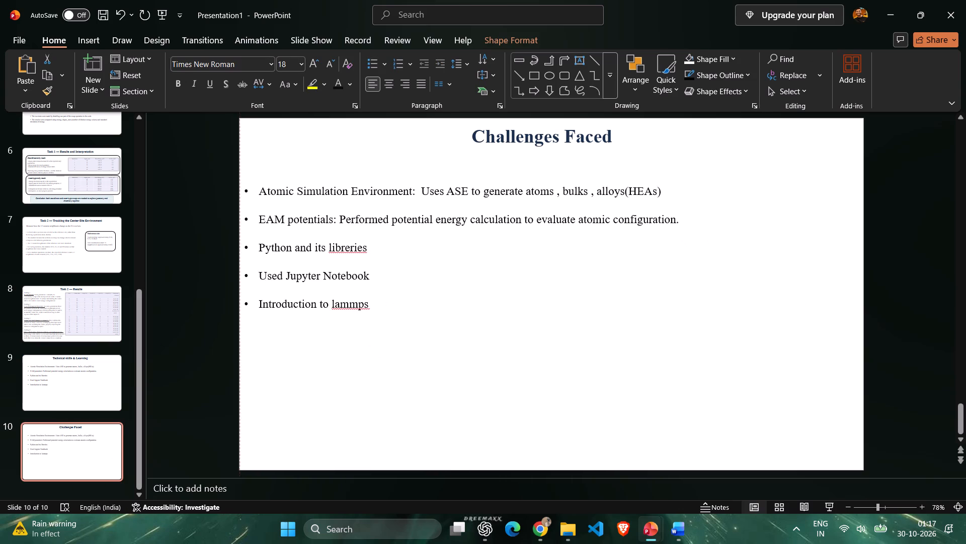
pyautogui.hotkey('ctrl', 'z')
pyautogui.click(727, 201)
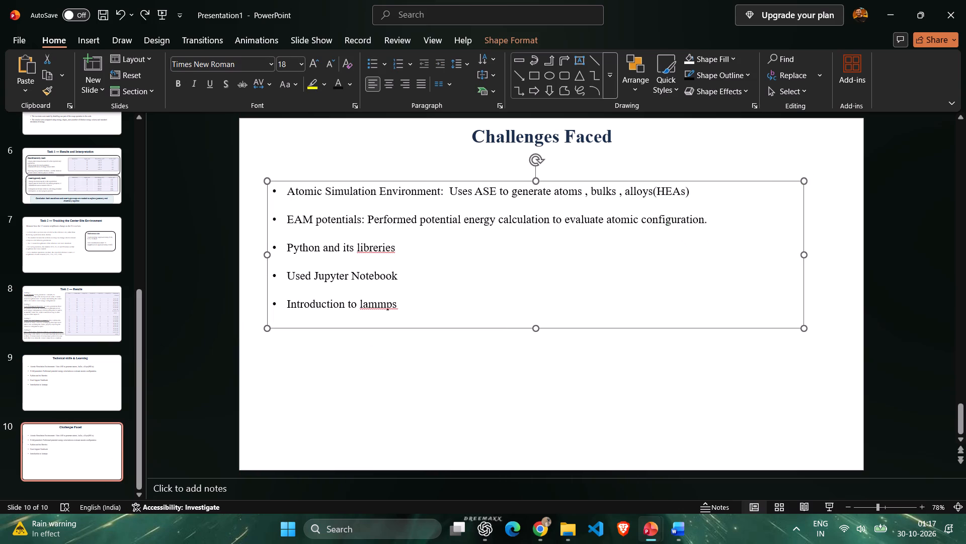
pyautogui.doubleClick(716, 189)
pyautogui.moveTo(706, 189); pyautogui.dragTo(305, 194)
pyautogui.hotkey('alt', 'Tab')
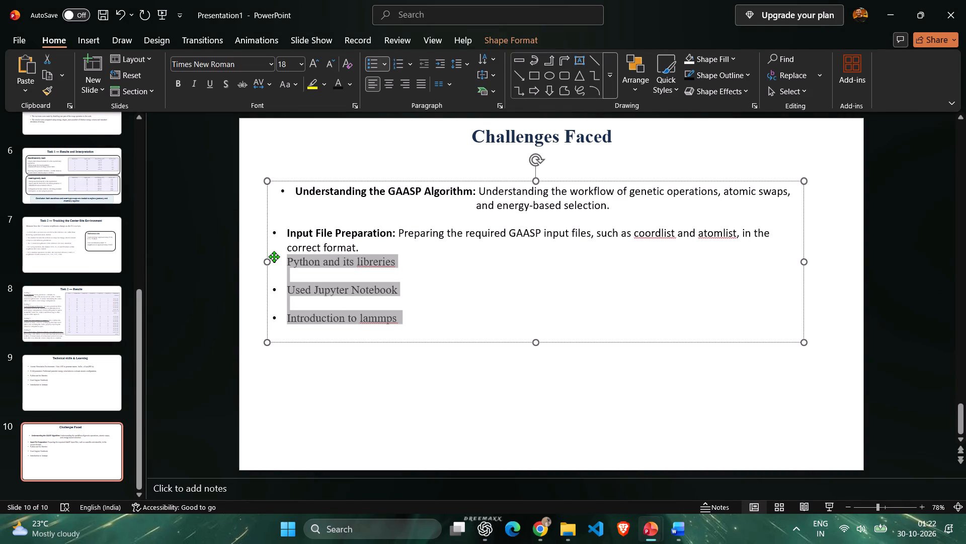
pyautogui.hotkey('ctrl', 'v')
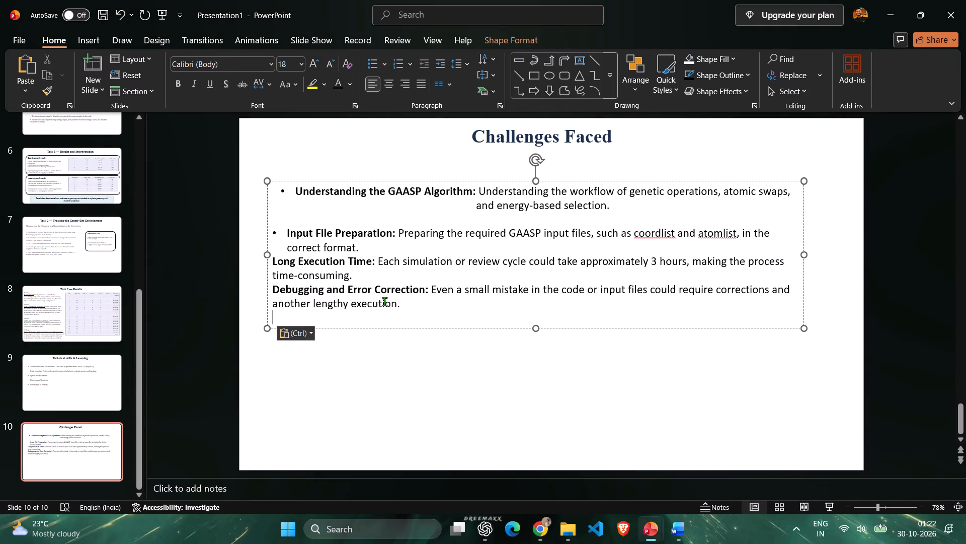
# Move the "Long Execution Time" paragraph into a new bullet directly below "Input File Preparation".
pyautogui.click(377, 251)
pyautogui.press('Return')
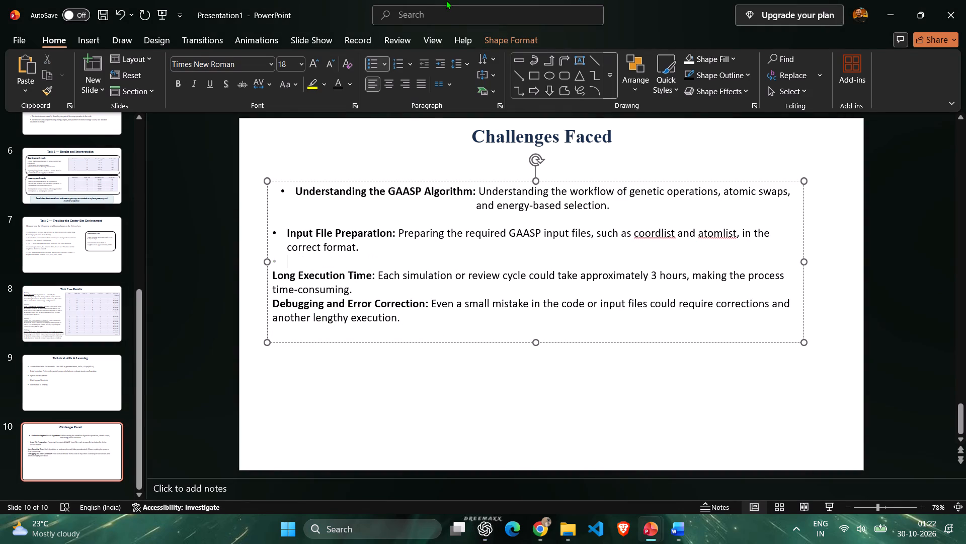
pyautogui.moveTo(377, 292); pyautogui.dragTo(275, 280)
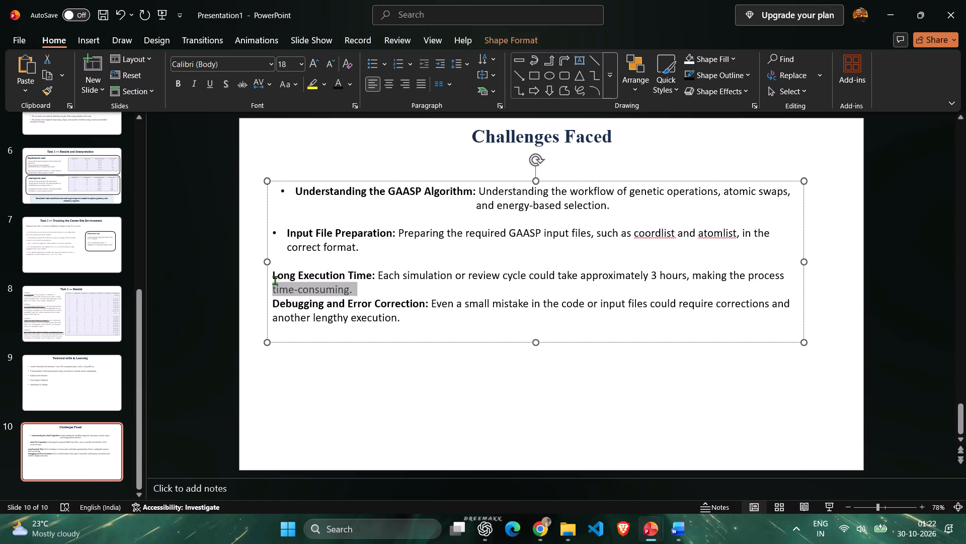
pyautogui.moveTo(275, 280); pyautogui.dragTo(273, 274)
pyautogui.hotkey('ctrl', 'x')
pyautogui.click(375, 256)
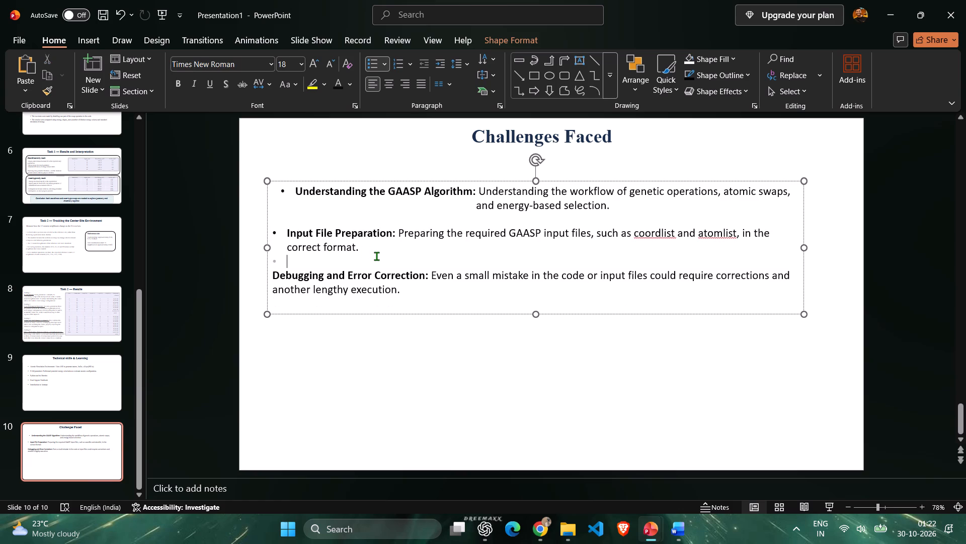
pyautogui.click(377, 242)
pyautogui.press('Return')
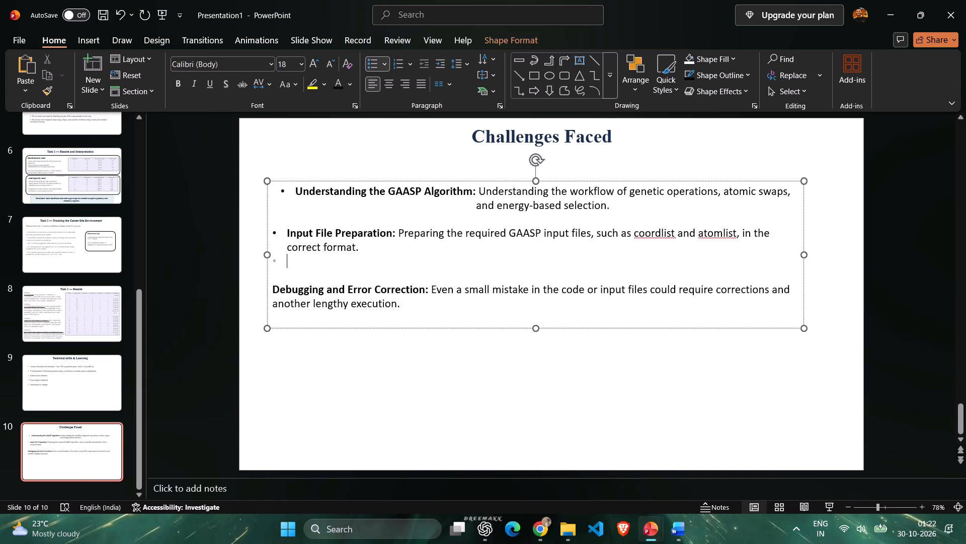
pyautogui.hotkey('ctrl', 'v')
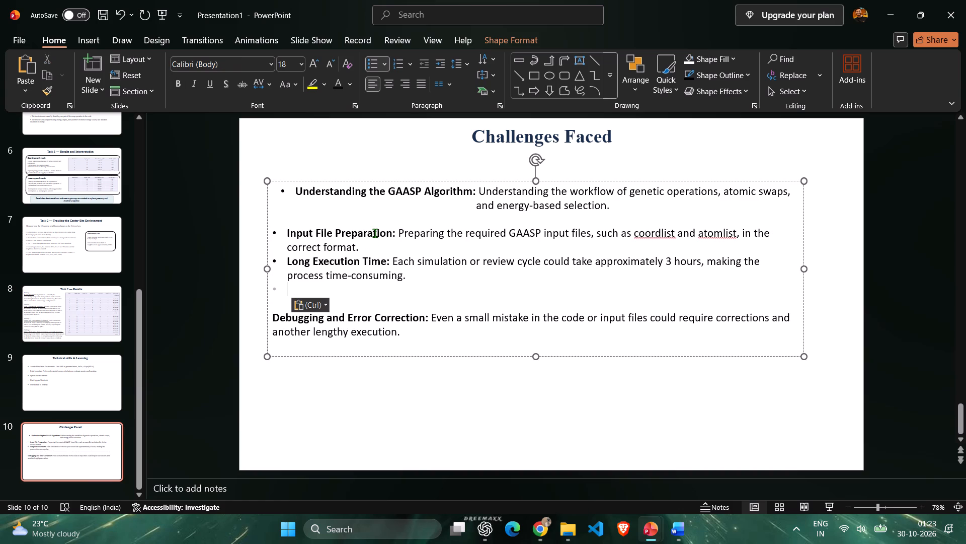
# Move the "Debugging and Error Correction" paragraph into a new bullet directly below "Long Execution Time".
pyautogui.moveTo(413, 339); pyautogui.dragTo(272, 320)
pyautogui.hotkey('ctrl', 'x')
pyautogui.click(314, 285)
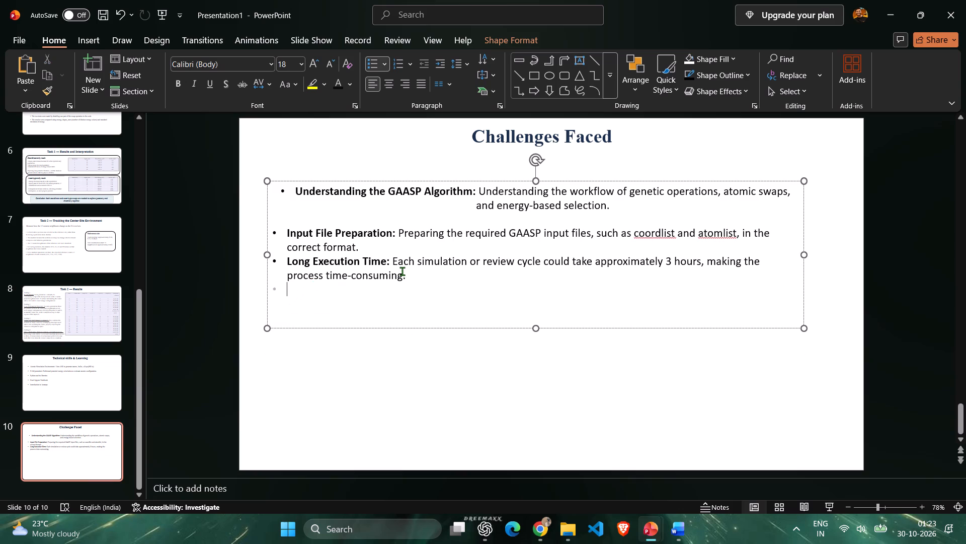
pyautogui.click(415, 278)
pyautogui.press('Return')
pyautogui.hotkey('ctrl', 'v')
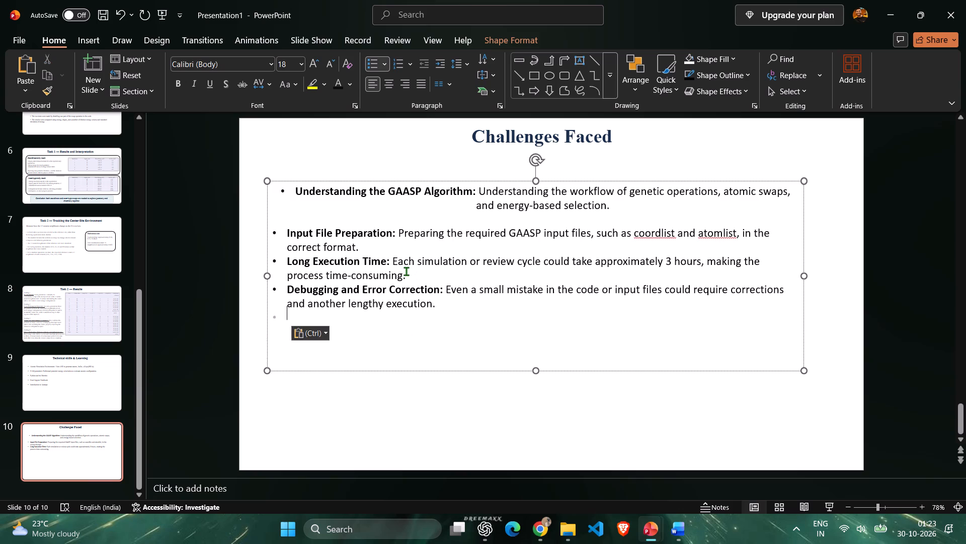
pyautogui.click(457, 318)
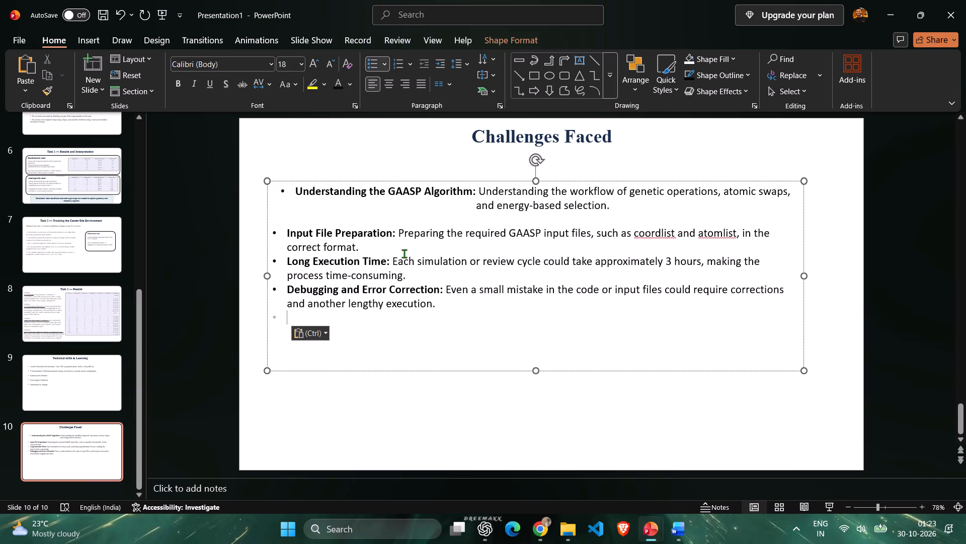
# Insert a blank line after the "Input File Preparation" bullet and another after the "Long Execution Time" bullet.
pyautogui.click(393, 249)
pyautogui.press('Return')
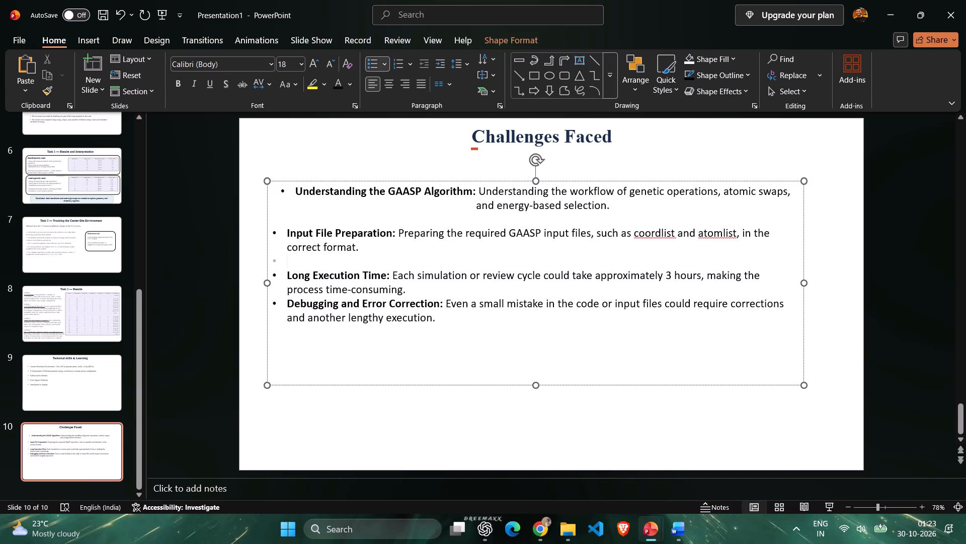
pyautogui.click(425, 299)
pyautogui.click(421, 298)
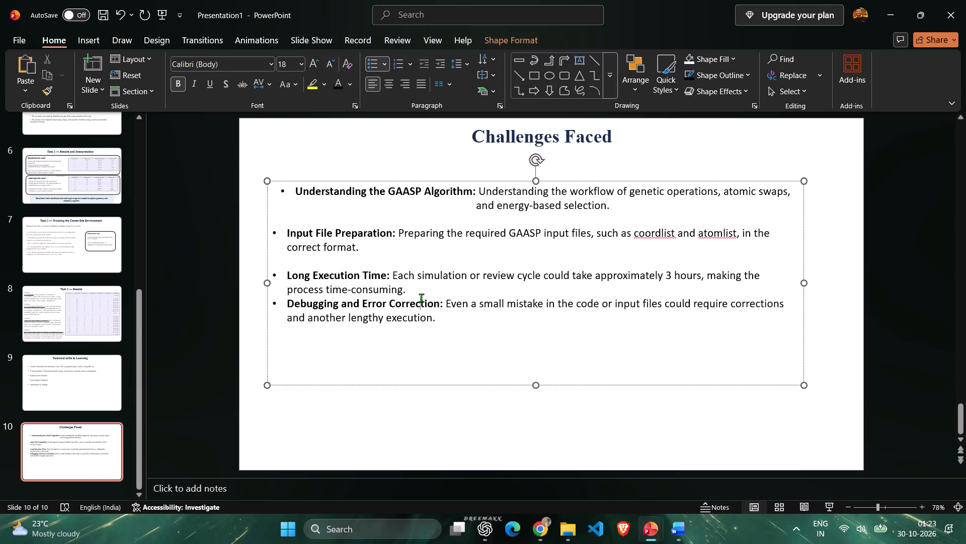
pyautogui.click(414, 277)
pyautogui.click(414, 289)
pyautogui.press('Return')
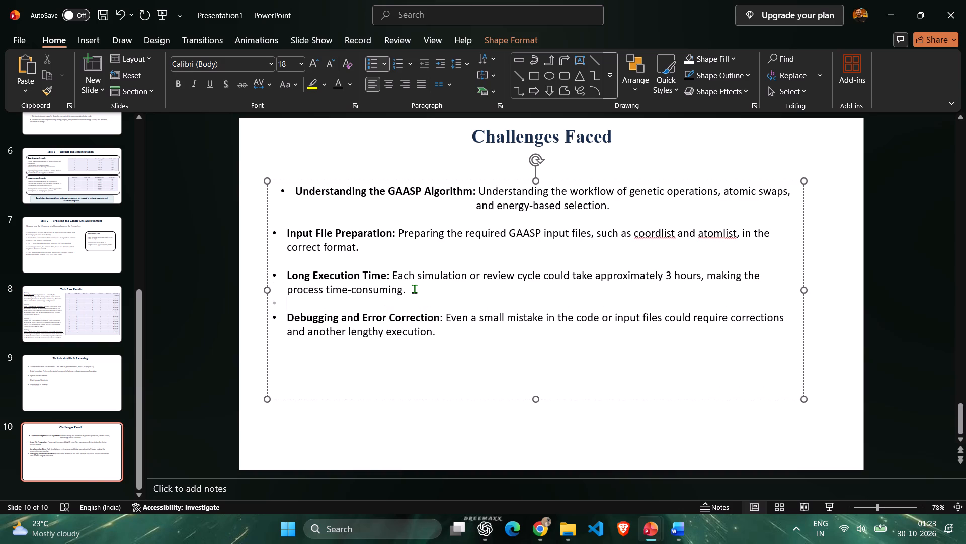
pyautogui.moveTo(500, 405); pyautogui.dragTo(505, 405)
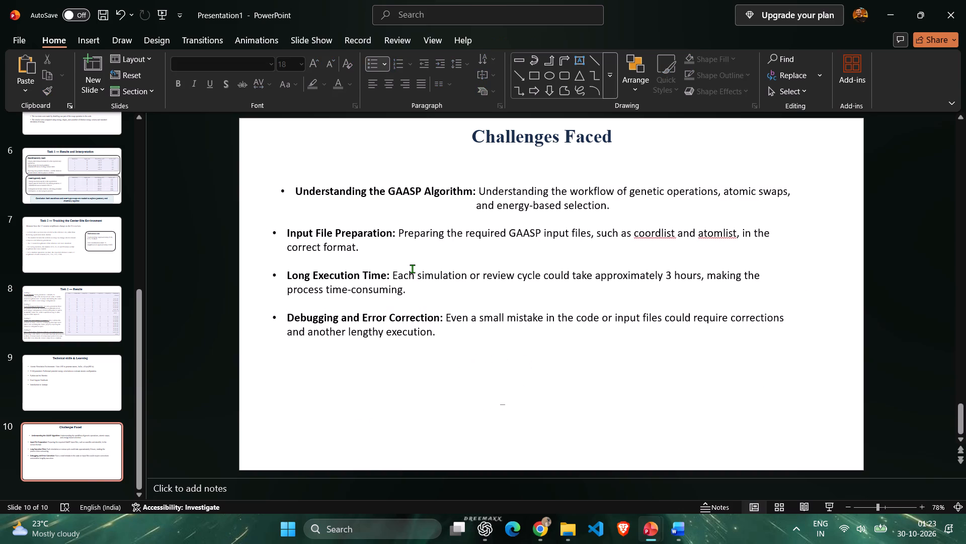
# Select all four challenge bullets, try centred and justified alignment, and set them to left-aligned.
pyautogui.moveTo(497, 371); pyautogui.dragTo(321, 198)
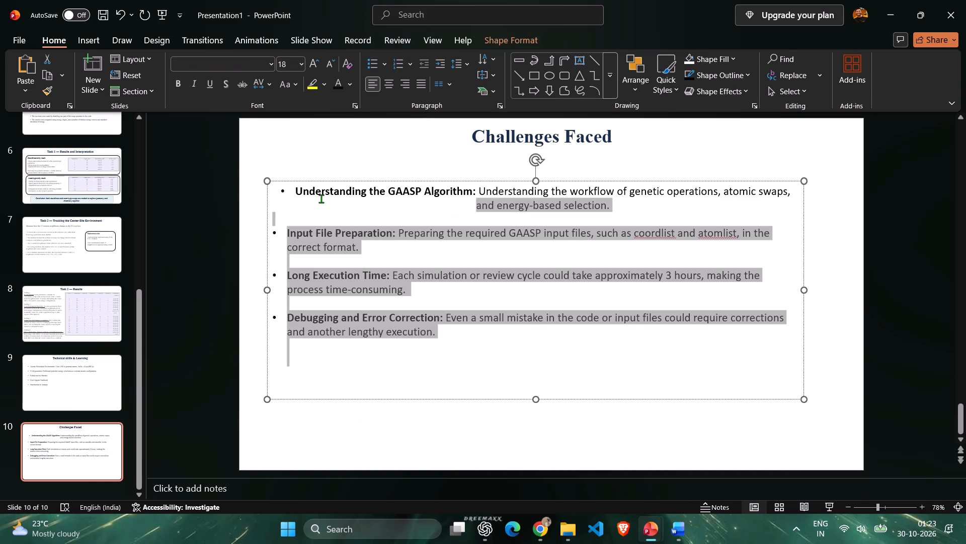
pyautogui.moveTo(321, 198); pyautogui.dragTo(277, 189)
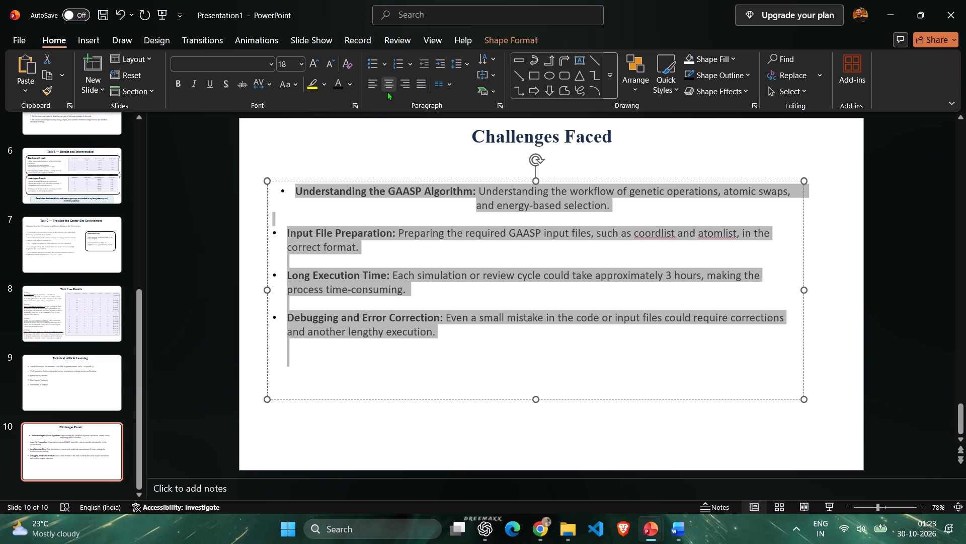
pyautogui.click(385, 84)
pyautogui.click(409, 79)
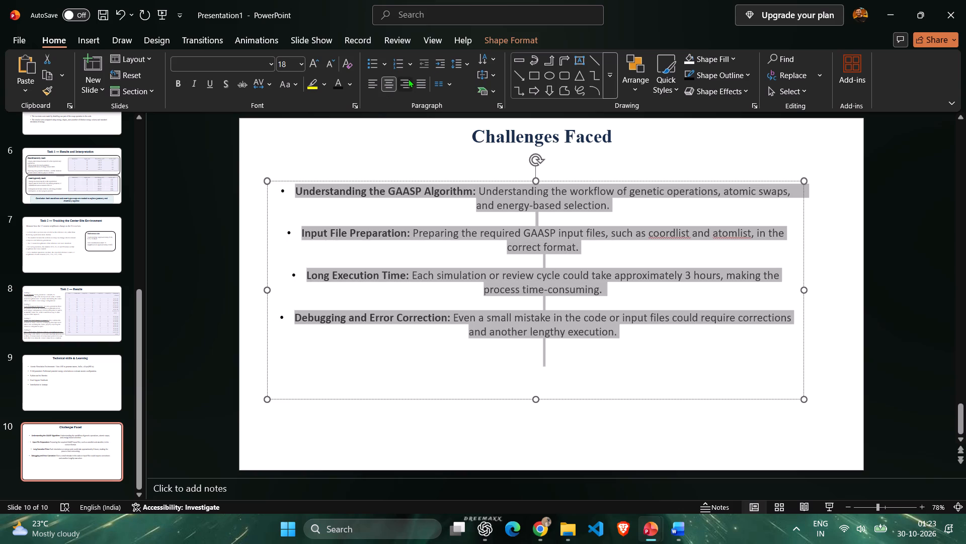
pyautogui.click(417, 79)
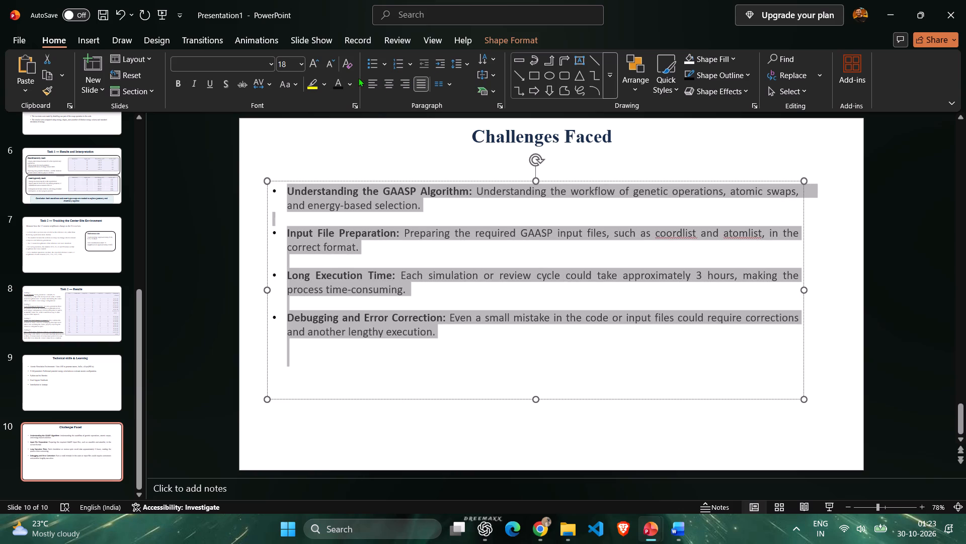
pyautogui.click(373, 83)
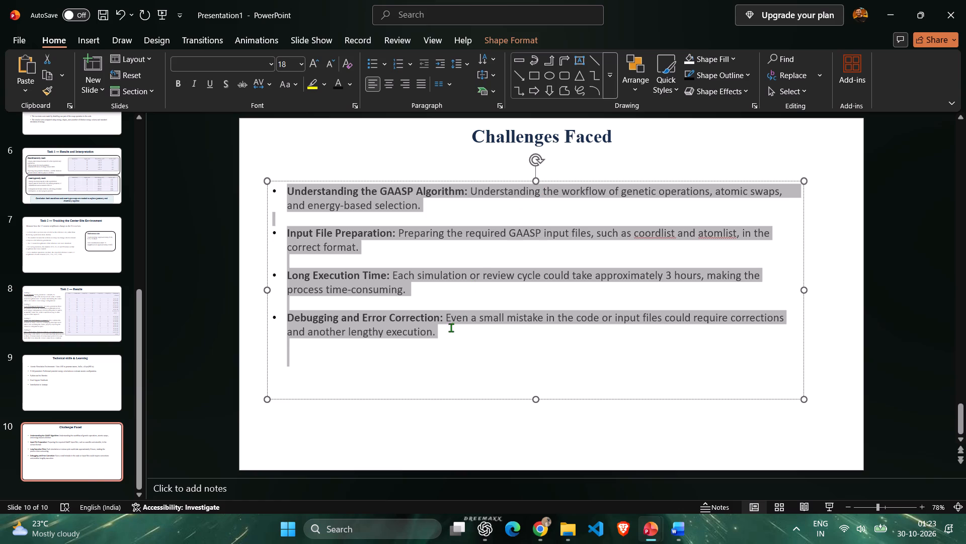
# Set the font of all the challenge bullets to Times New Roman.
pyautogui.click(271, 63)
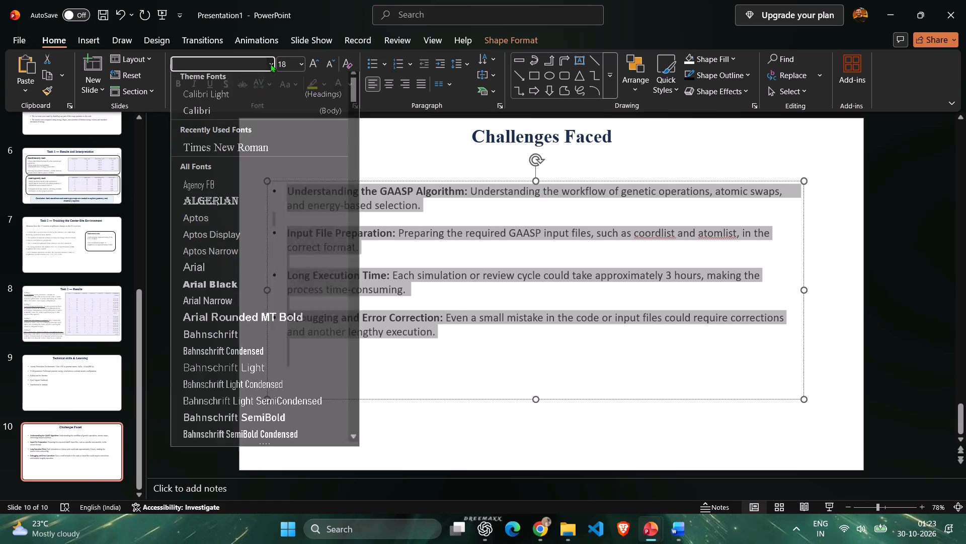
pyautogui.click(248, 150)
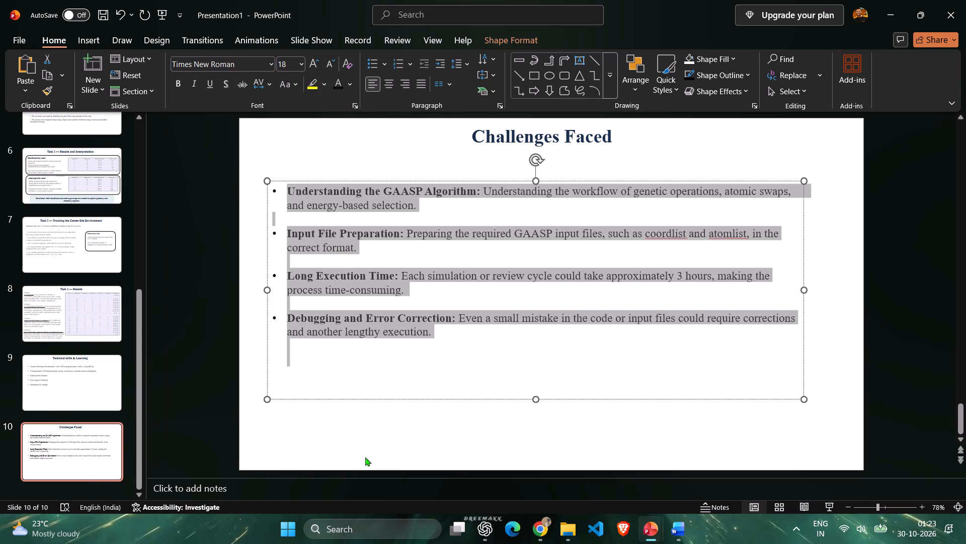
pyautogui.moveTo(535, 393); pyautogui.dragTo(528, 350)
pyautogui.click(508, 460)
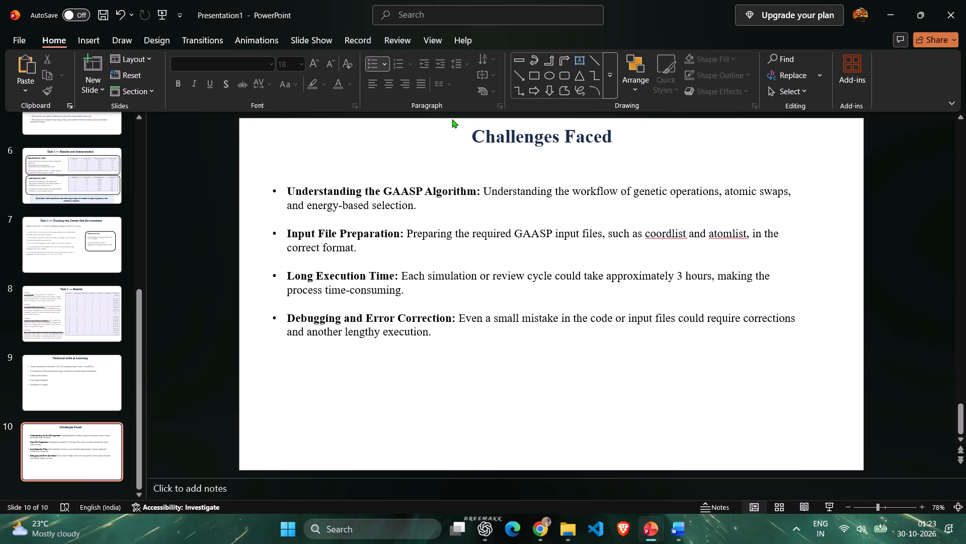
# Nudge the "Challenges Faced" title slightly to the left on the slide and deselect it.
pyautogui.click(455, 131)
pyautogui.click(470, 131)
pyautogui.press('Left')
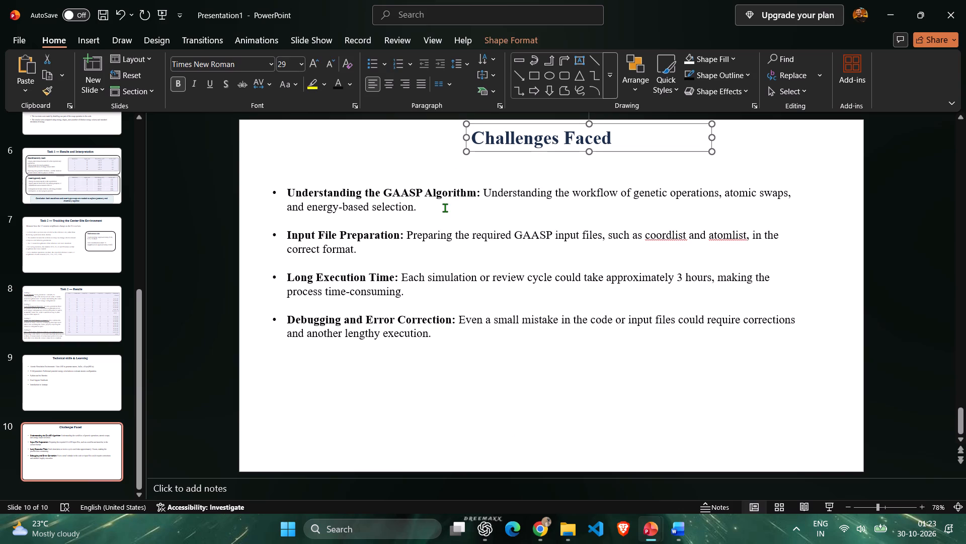
pyautogui.press('Left')
pyautogui.press('Left')
pyautogui.press('Left')
pyautogui.press('Left')
pyautogui.press('Left')
pyautogui.press('Left')
pyautogui.press('Left')
pyautogui.press('Left')
pyautogui.press('Left')
pyautogui.press('Left')
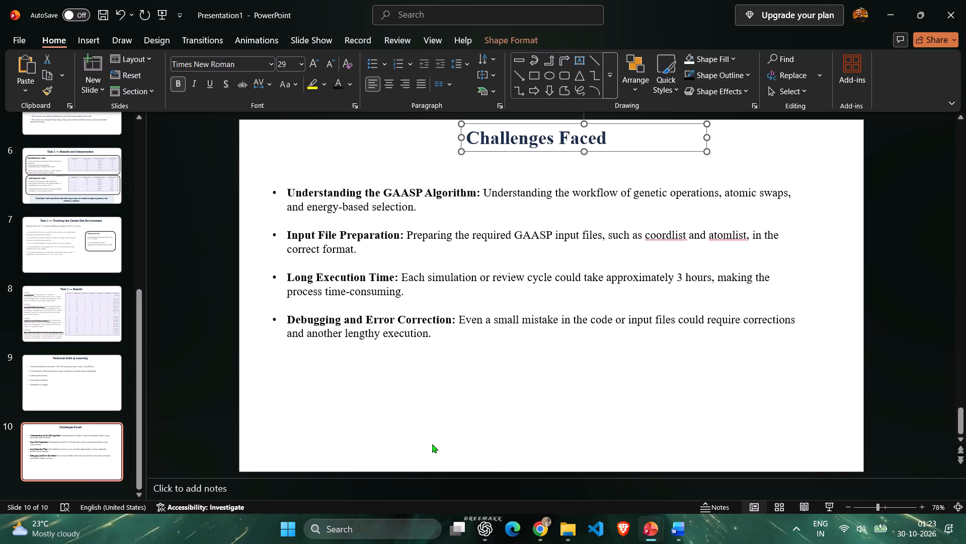
pyautogui.click(432, 444)
pyautogui.click(446, 377)
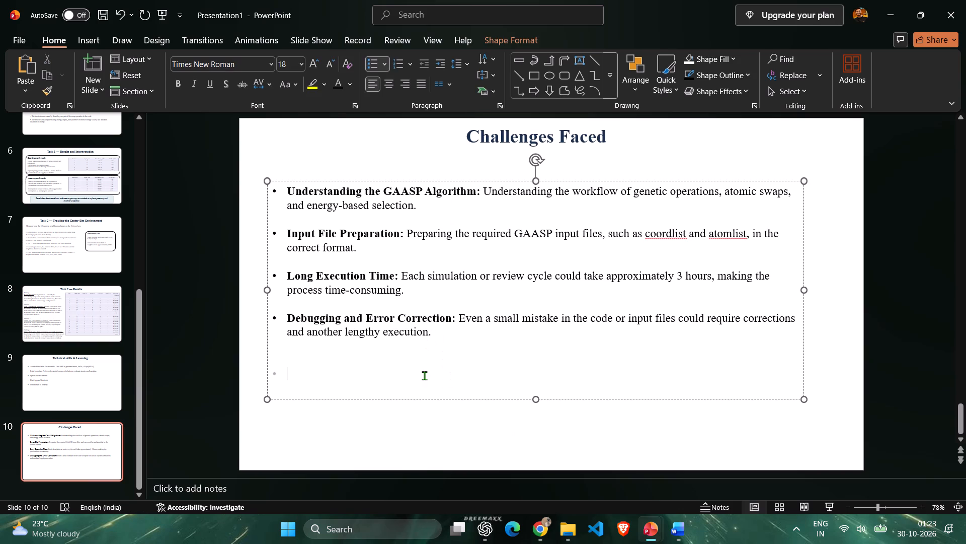
pyautogui.click(322, 462)
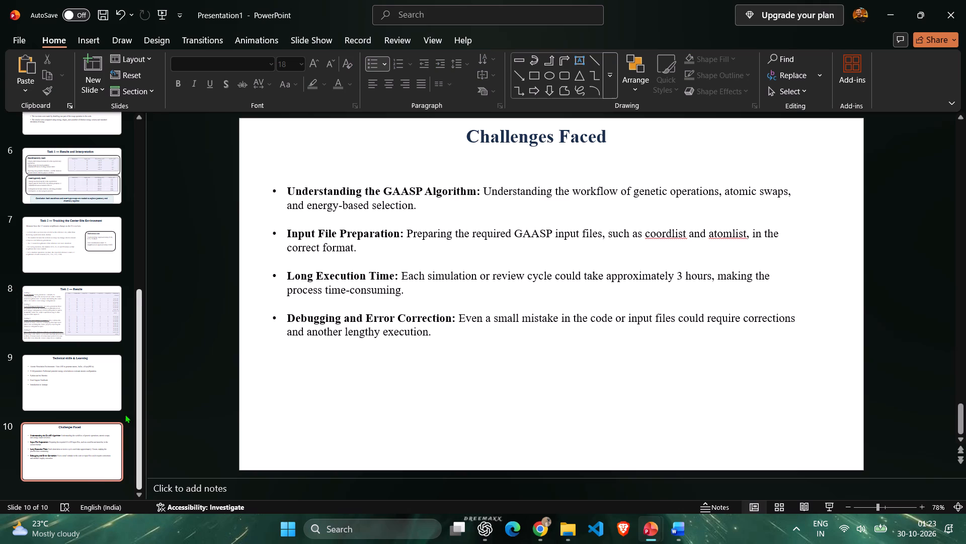
# Add a new slide with the Blank layout after the "Challenges Faced" slide.
pyautogui.click(84, 82)
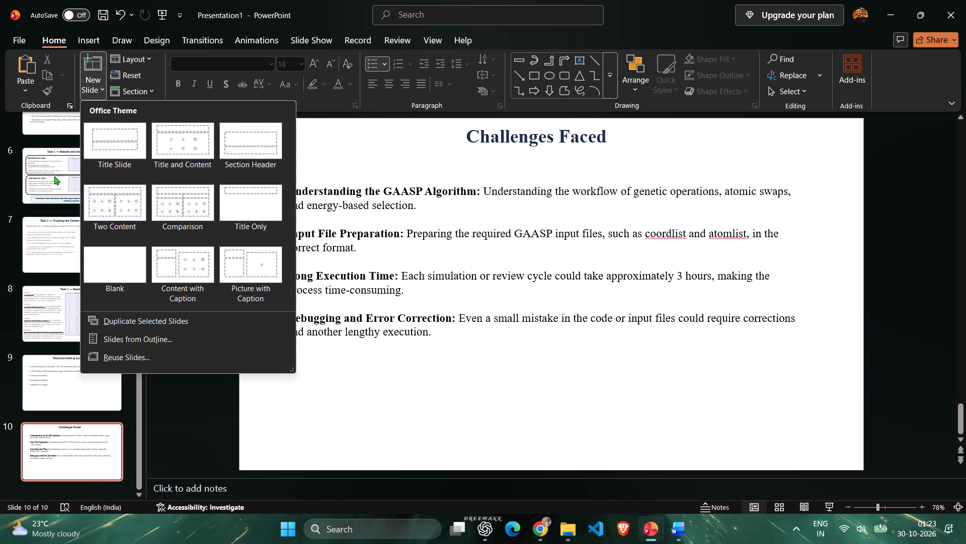
pyautogui.click(101, 264)
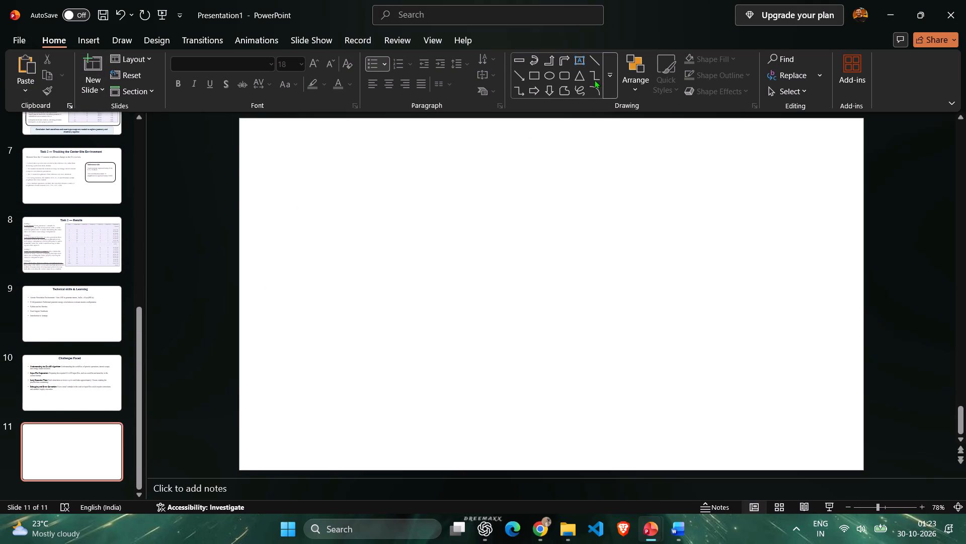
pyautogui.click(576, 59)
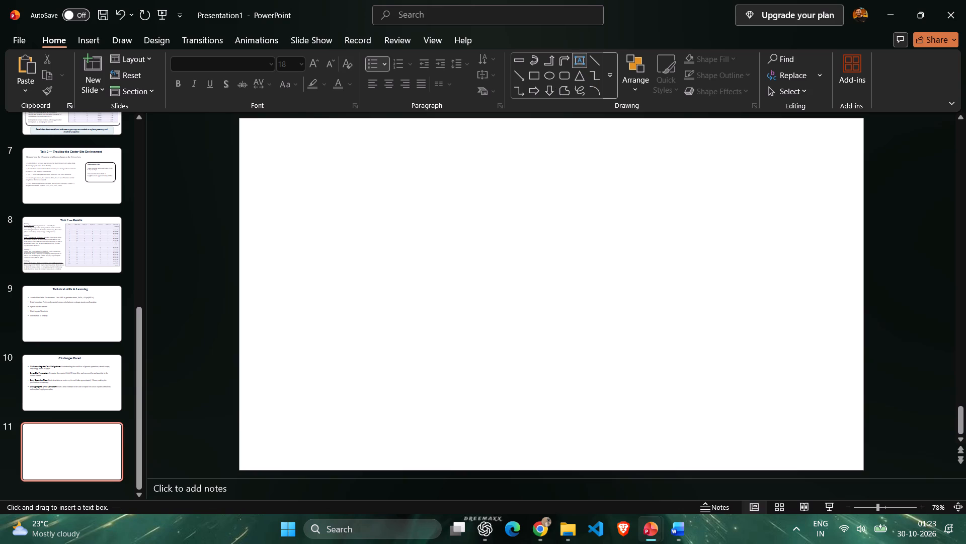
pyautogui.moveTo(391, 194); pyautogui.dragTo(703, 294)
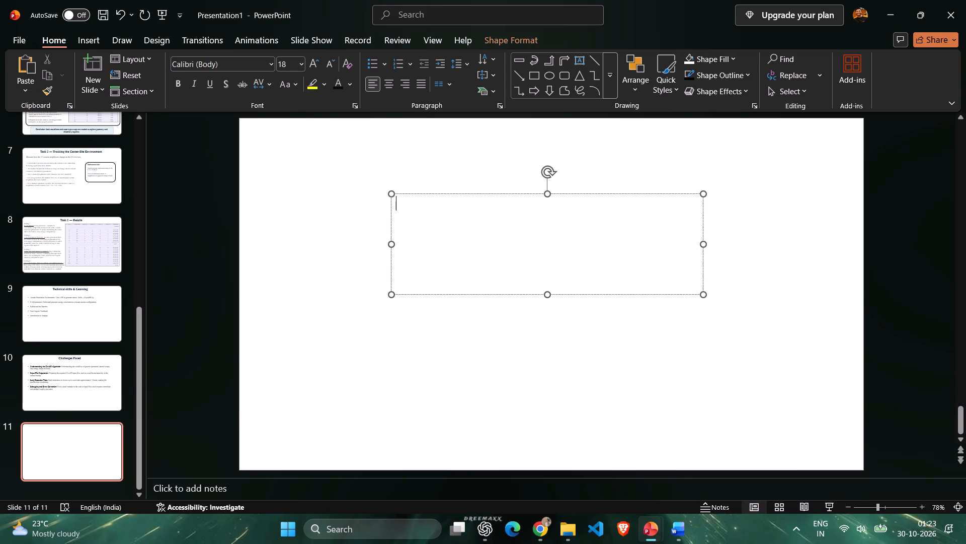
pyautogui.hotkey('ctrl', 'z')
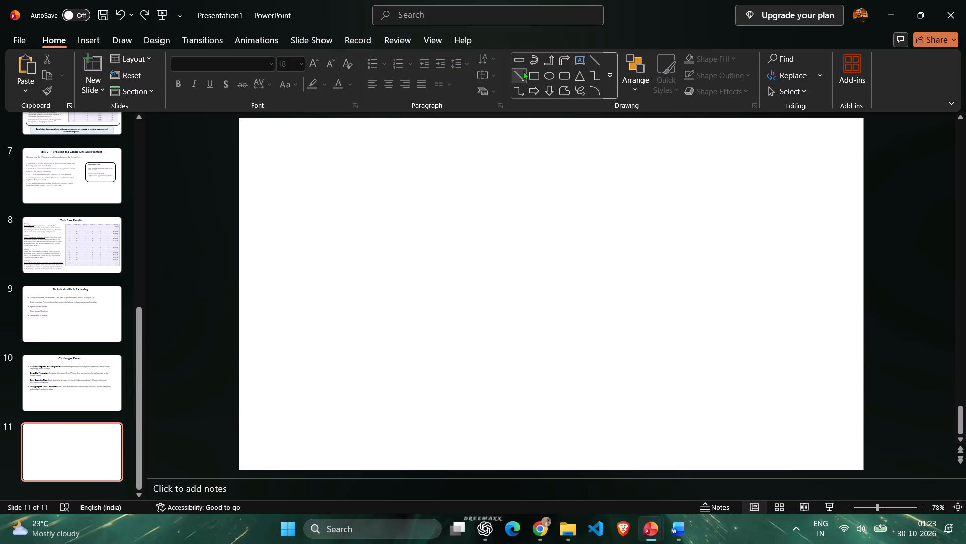
# Draw a rounded rectangle about 21.4 cm wide and 3.9 cm high on the blank slide 11.
pyautogui.click(557, 74)
pyautogui.moveTo(385, 203); pyautogui.dragTo(676, 302)
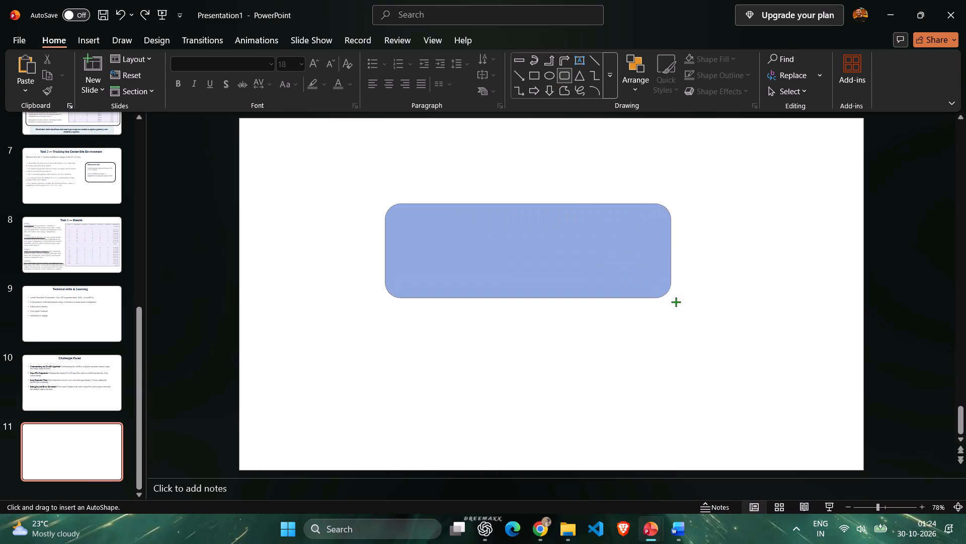
pyautogui.moveTo(676, 302); pyautogui.dragTo(779, 276)
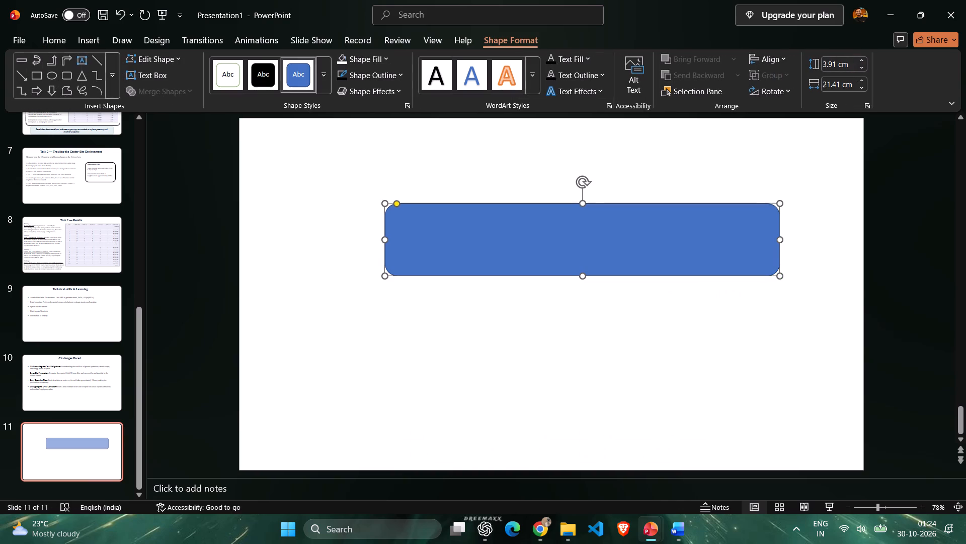
# Nudge the rounded rectangle down and to the left so it sits near the centre of the slide.
pyautogui.press('Down')
pyautogui.press('Down')
pyautogui.press('Down')
pyautogui.press('Down')
pyautogui.press('Down')
pyautogui.press('Down')
pyautogui.press('Down')
pyautogui.press('Down')
pyautogui.press('Down')
pyautogui.press('Down')
pyautogui.press('Down')
pyautogui.press('Down')
pyautogui.press('Down')
pyautogui.press('Down')
pyautogui.press('Down')
pyautogui.press('Down')
pyautogui.press('Down')
pyautogui.press('Down')
pyautogui.press('Down')
pyautogui.press('Left')
pyautogui.press('Left')
pyautogui.press('Left')
pyautogui.press('Left')
pyautogui.press('Left')
pyautogui.press('Left')
pyautogui.press('Left')
pyautogui.press('Left')
pyautogui.press('Left')
pyautogui.press('Left')
pyautogui.press('Left')
pyautogui.press('Left')
pyautogui.press('Left')
pyautogui.press('Left')
pyautogui.press('Left')
pyautogui.press('Left')
pyautogui.press('Left')
pyautogui.press('Left')
pyautogui.press('Left')
pyautogui.press('Left')
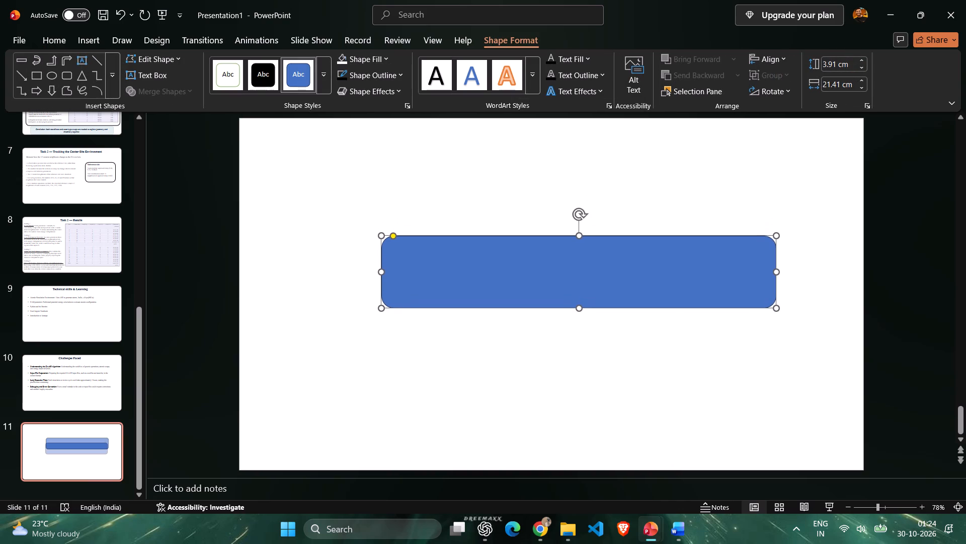
pyautogui.press('Right')
pyautogui.press('Right')
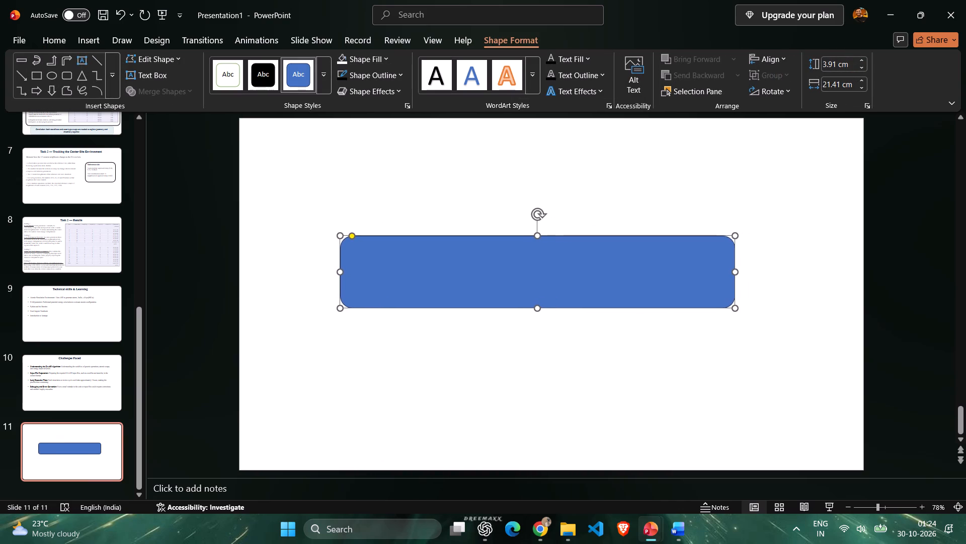
pyautogui.press('Right')
pyautogui.press('Right')
pyautogui.press('Right')
# Enter the text "THANK YOU" inside the rounded rectangle.
pyautogui.click(504, 284)
pyautogui.doubleClick(504, 284)
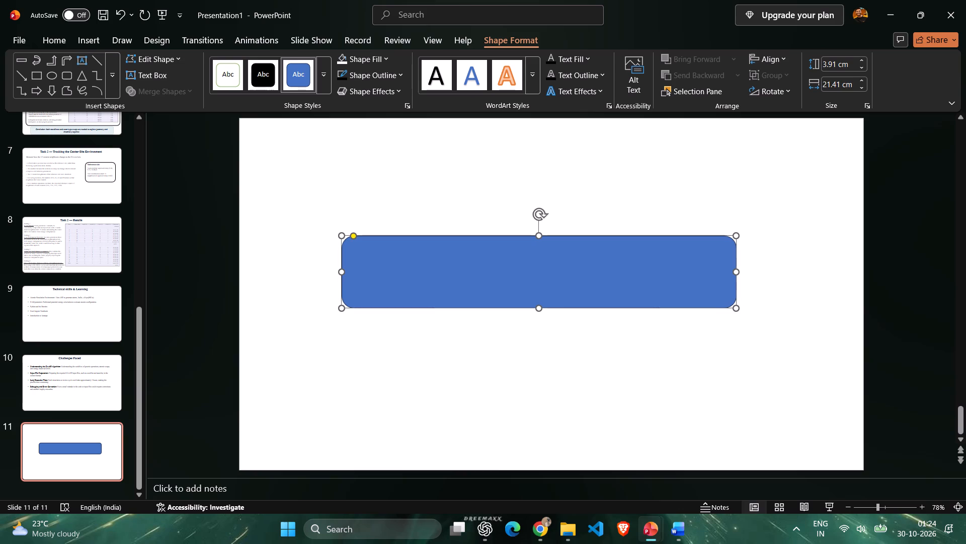
pyautogui.doubleClick(518, 282)
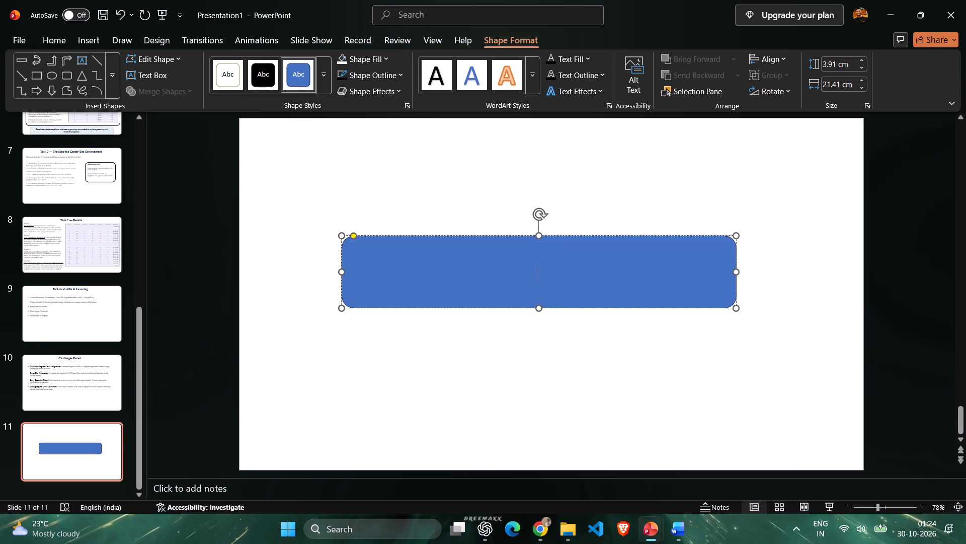
pyautogui.write('THANK')
pyautogui.press('space')
pyautogui.write('YOU')
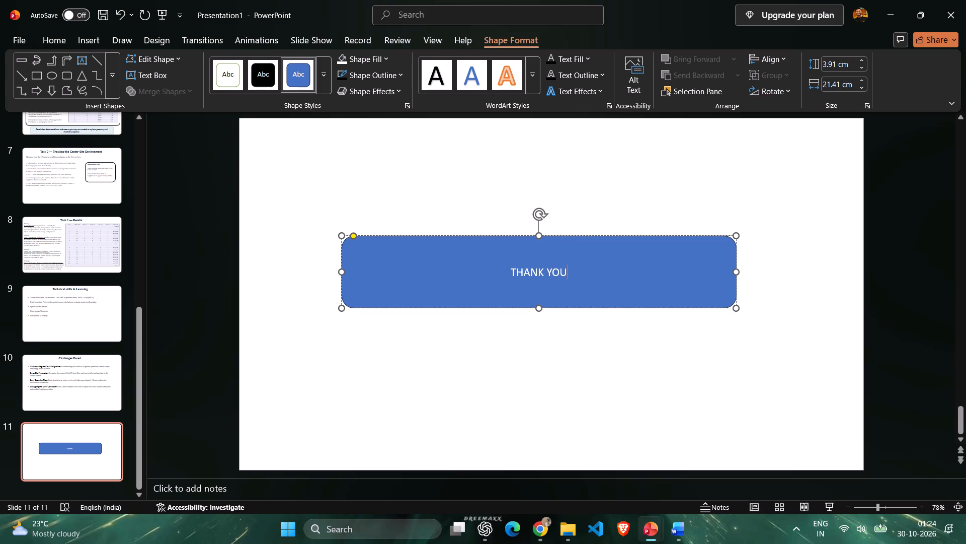
# Format the whole "THANK YOU" text as bold Times New Roman at size 54.
pyautogui.rightClick(530, 277)
pyautogui.click(411, 260)
pyautogui.click(418, 255)
pyautogui.hotkey('ctrl', 'a')
pyautogui.click(547, 252)
pyautogui.doubleClick(552, 275)
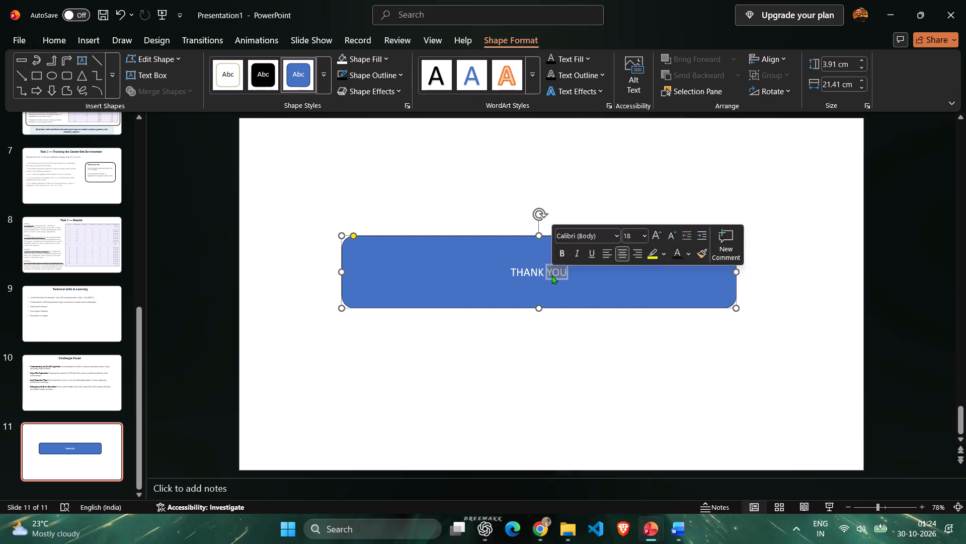
pyautogui.hotkey('ctrl', 'a')
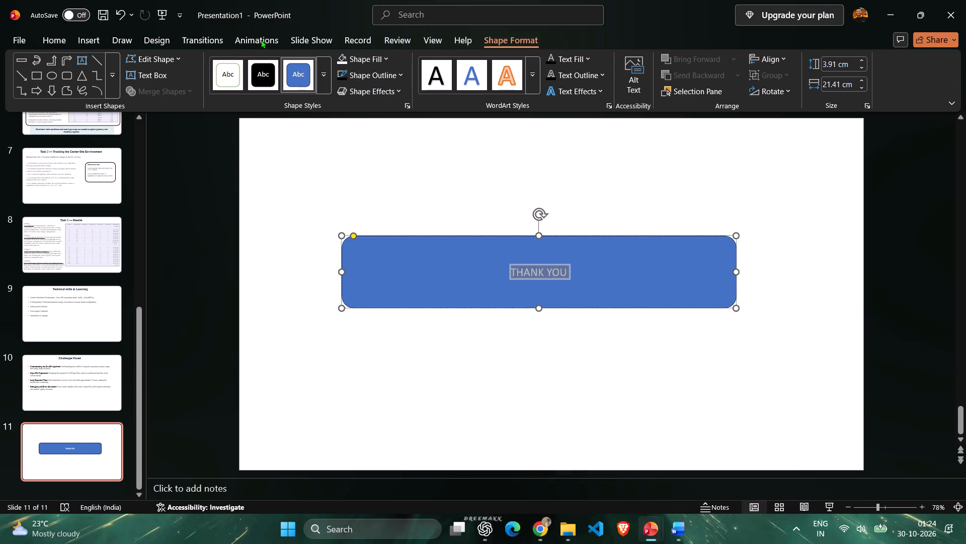
pyautogui.click(51, 42)
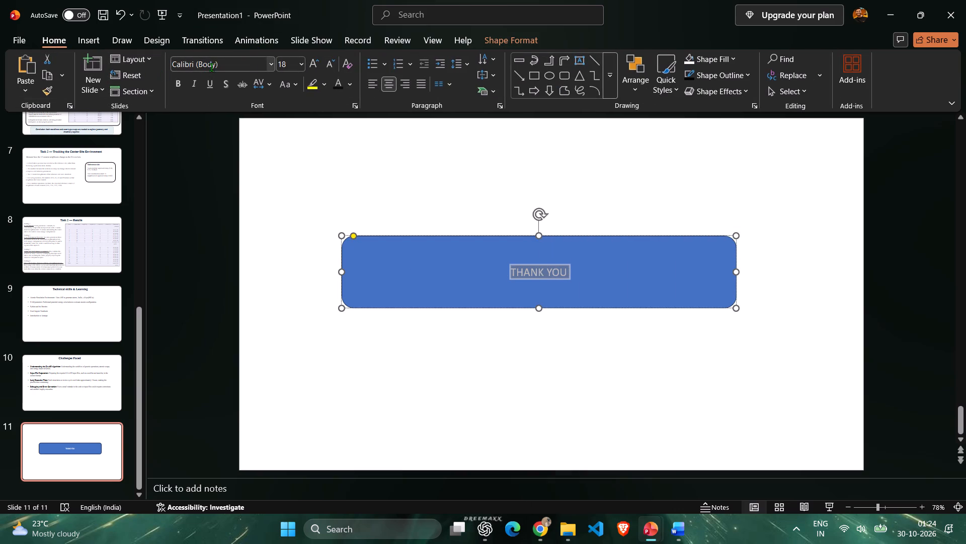
pyautogui.click(267, 64)
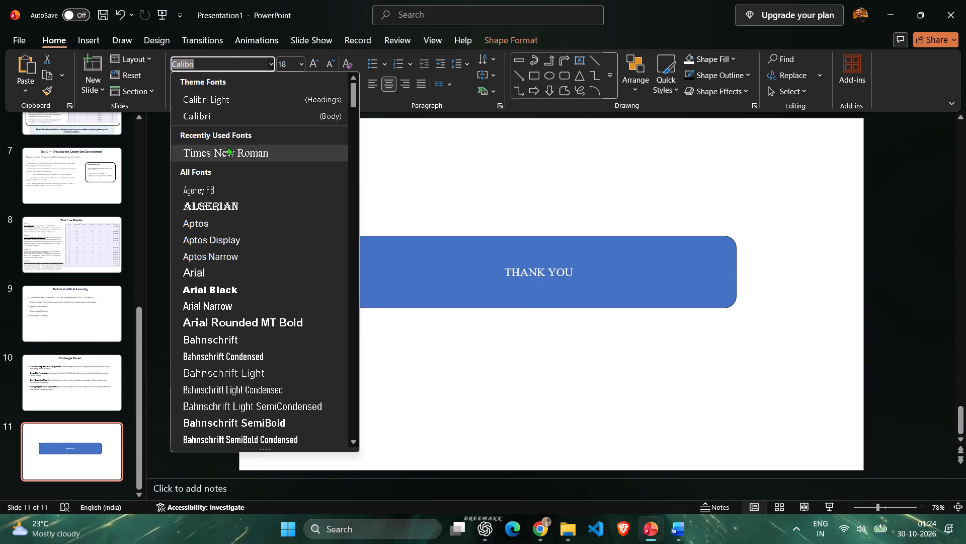
pyautogui.click(228, 147)
pyautogui.click(183, 85)
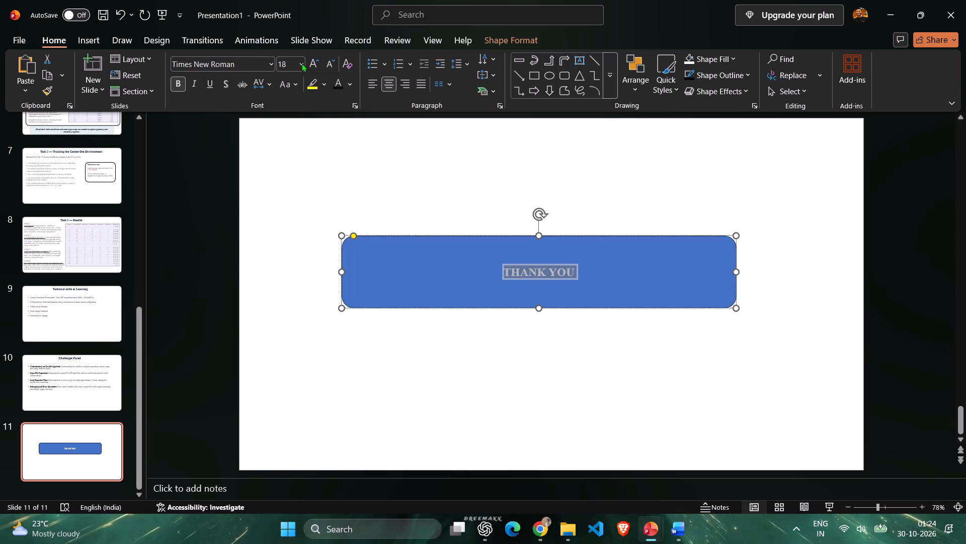
pyautogui.click(299, 64)
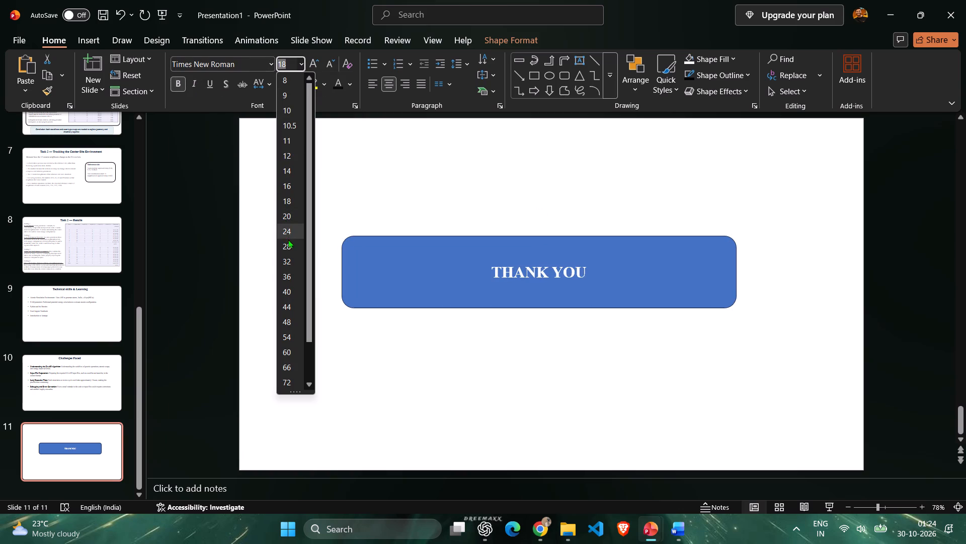
pyautogui.click(288, 335)
pyautogui.click(317, 380)
# Select the "THANK YOU" rectangle and nudge it slightly down and to the right to centre it on the slide.
pyautogui.moveTo(297, 190); pyautogui.dragTo(516, 316)
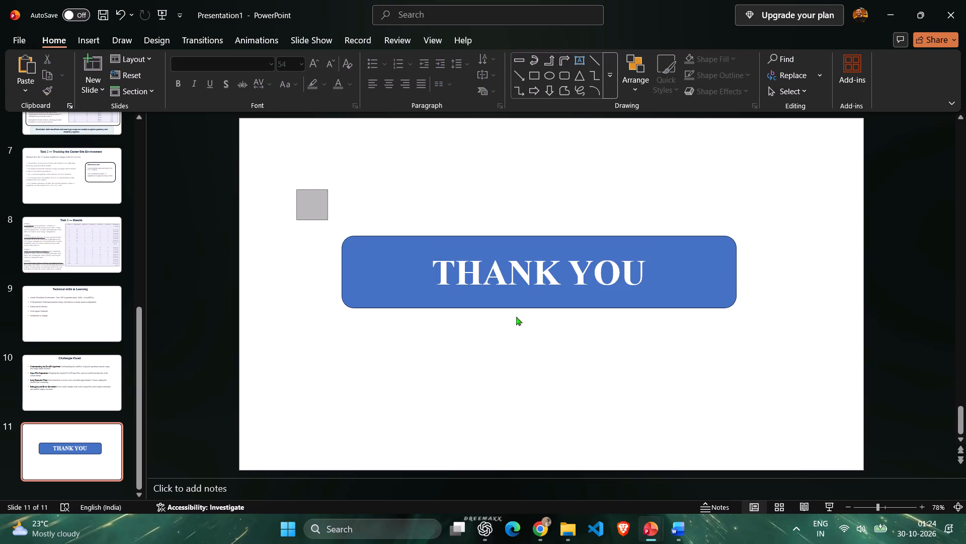
pyautogui.moveTo(516, 316); pyautogui.dragTo(862, 356)
pyautogui.press('Down')
pyautogui.press('Down')
pyautogui.press('Down')
pyautogui.press('Down')
pyautogui.press('Down')
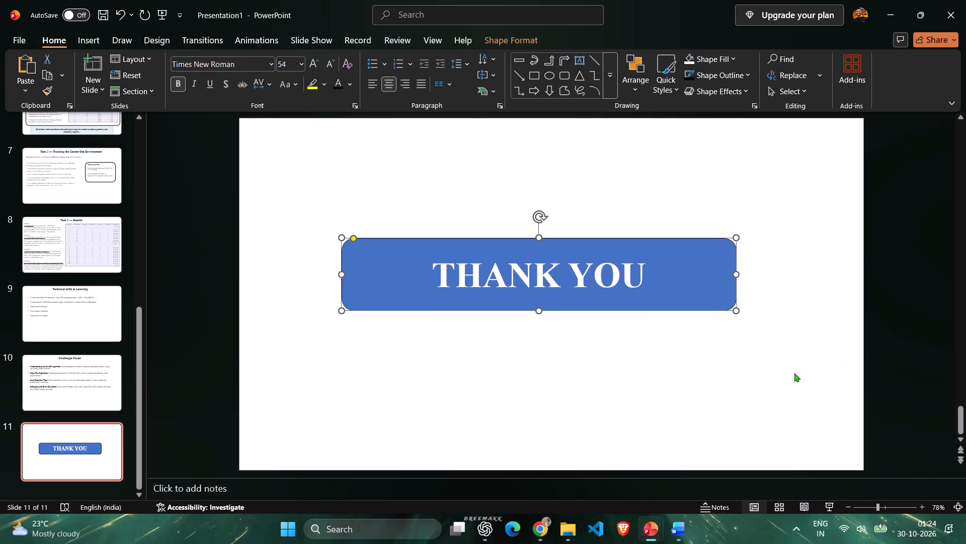
pyautogui.press('Right')
pyautogui.press('Right')
pyautogui.press('Right')
pyautogui.press('Right')
pyautogui.press('Right')
pyautogui.press('Right')
pyautogui.press('Right')
pyautogui.press('Right')
pyautogui.press('Right')
pyautogui.press('Right')
pyautogui.press('Right')
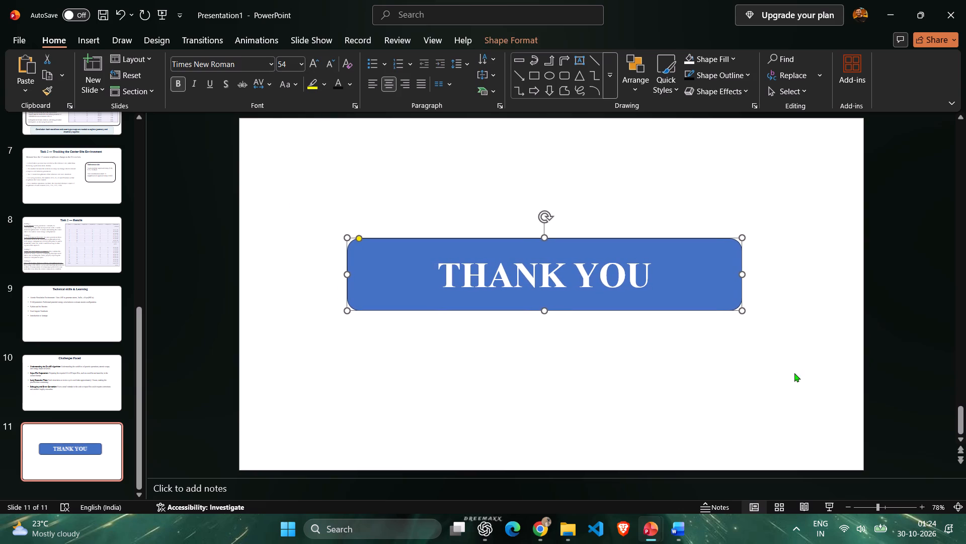
# Run the slide show from the first slide through the "THANK YOU" slide to review the whole presentation, and exit it.
pyautogui.scroll(-1, 53, 231)
pyautogui.scroll(15, 55, 226)
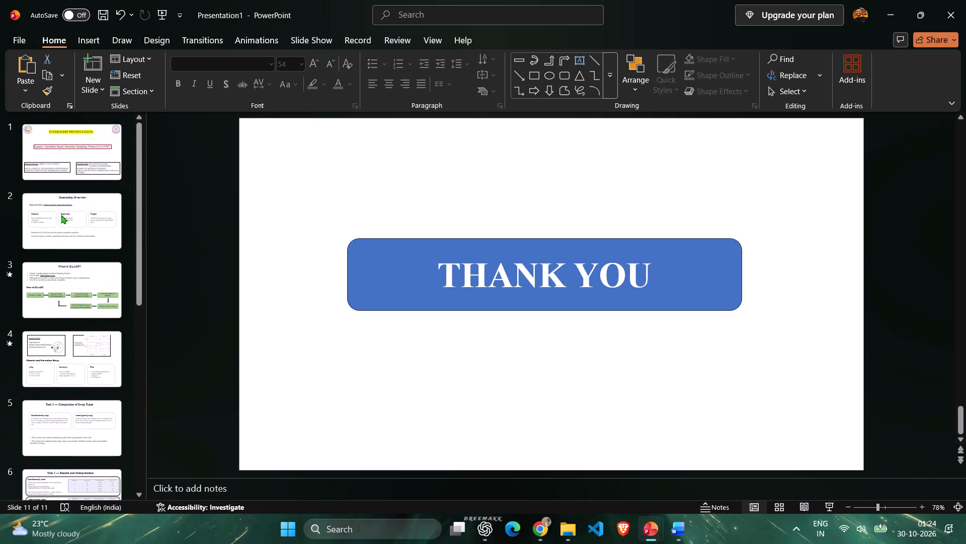
pyautogui.scroll(2, 61, 215)
pyautogui.click(115, 144)
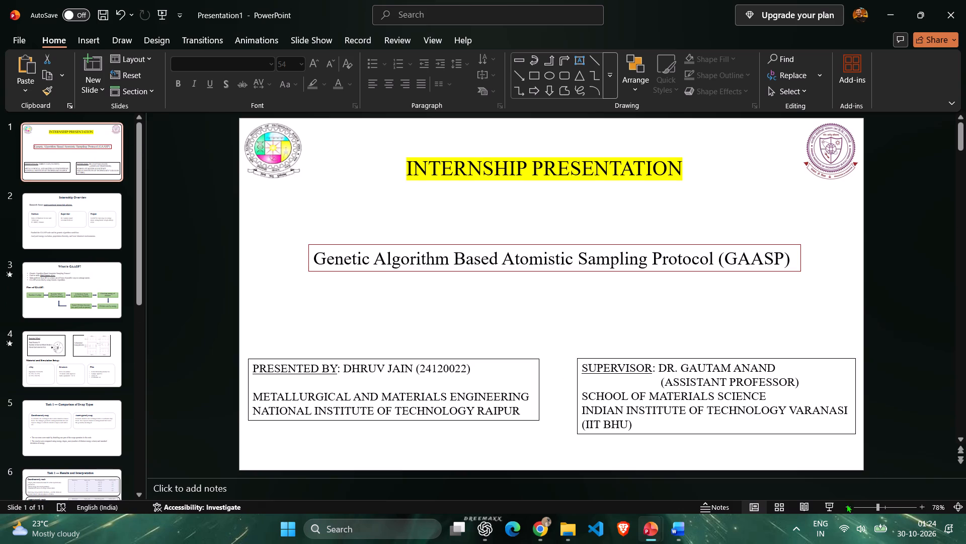
pyautogui.click(829, 503)
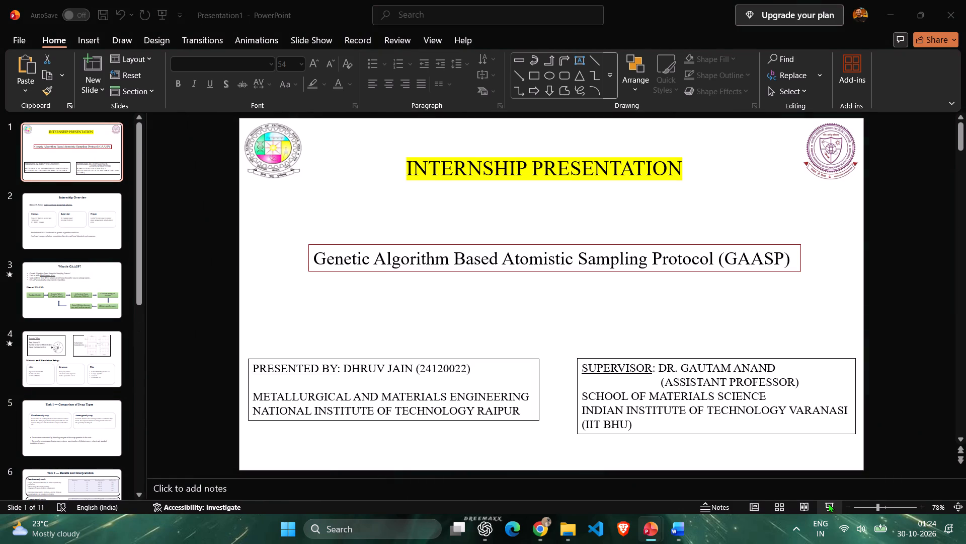
pyautogui.press('Right')
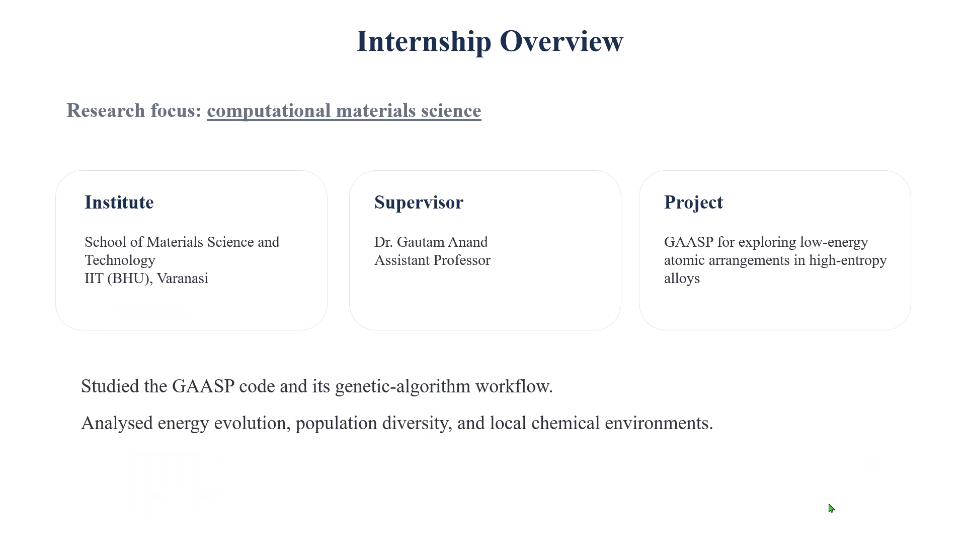
pyautogui.press('Right')
pyautogui.press('Right')
pyautogui.press('Right')
pyautogui.press('Right')
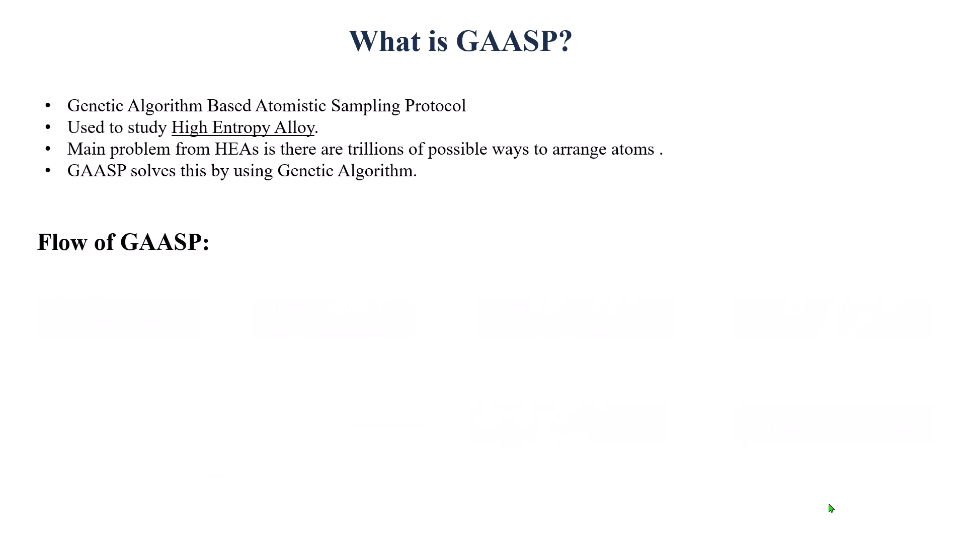
pyautogui.press('Right')
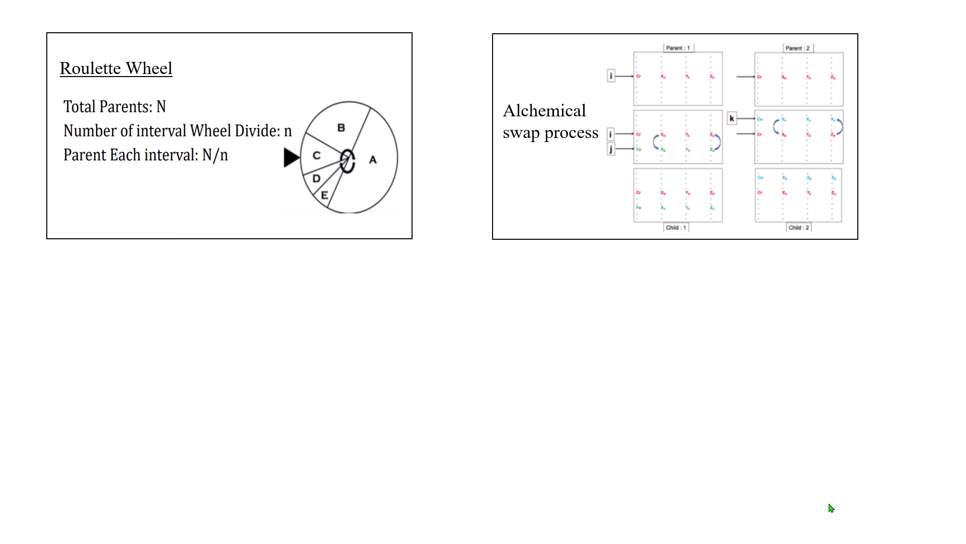
pyautogui.press('Right')
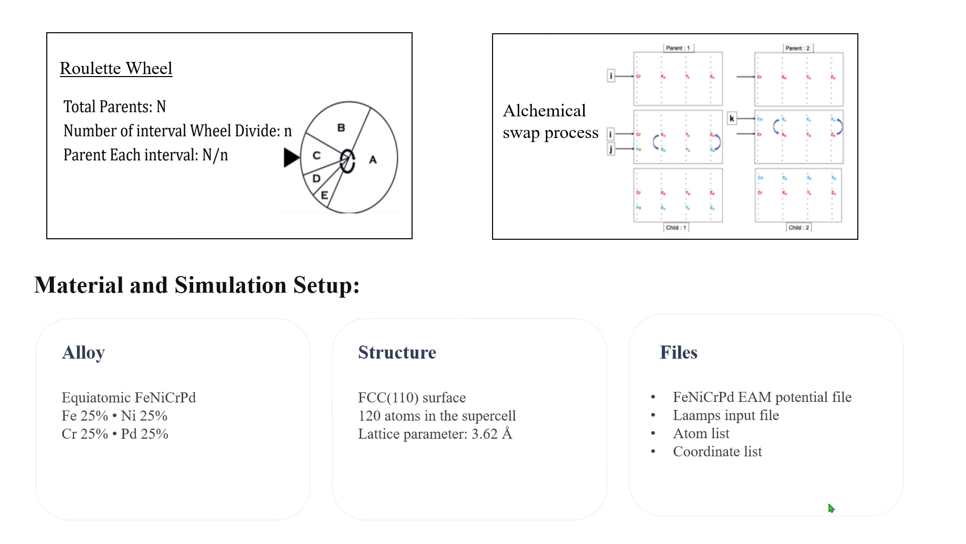
pyautogui.press('Right')
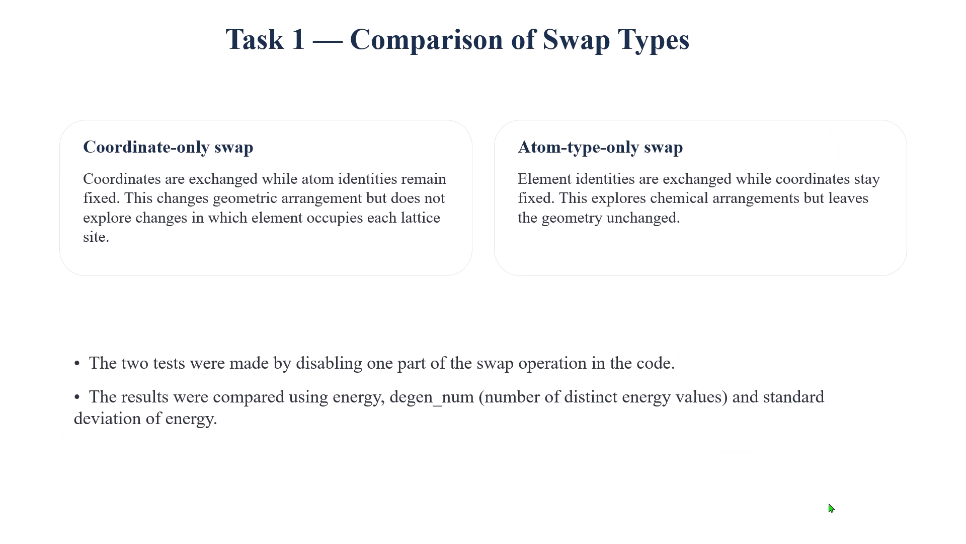
pyautogui.press('Right')
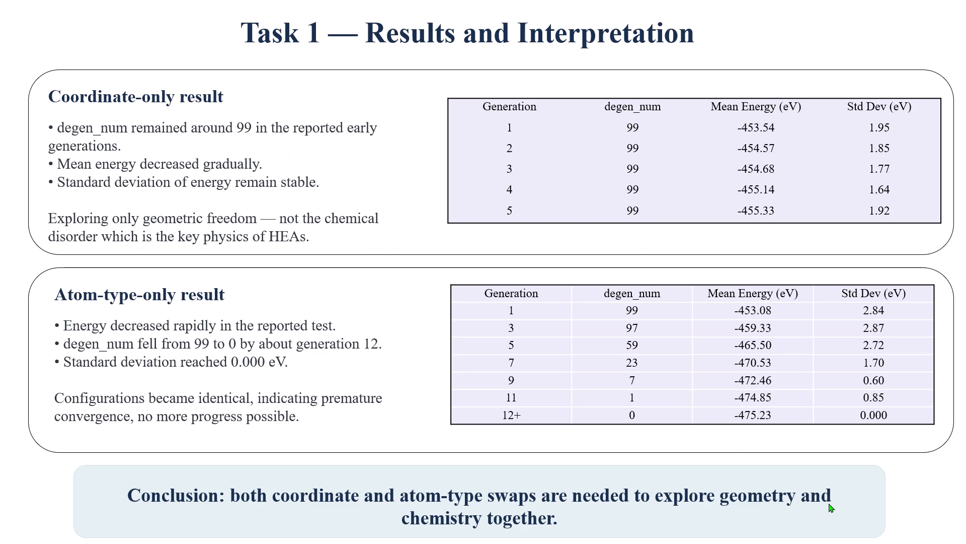
pyautogui.press('Right')
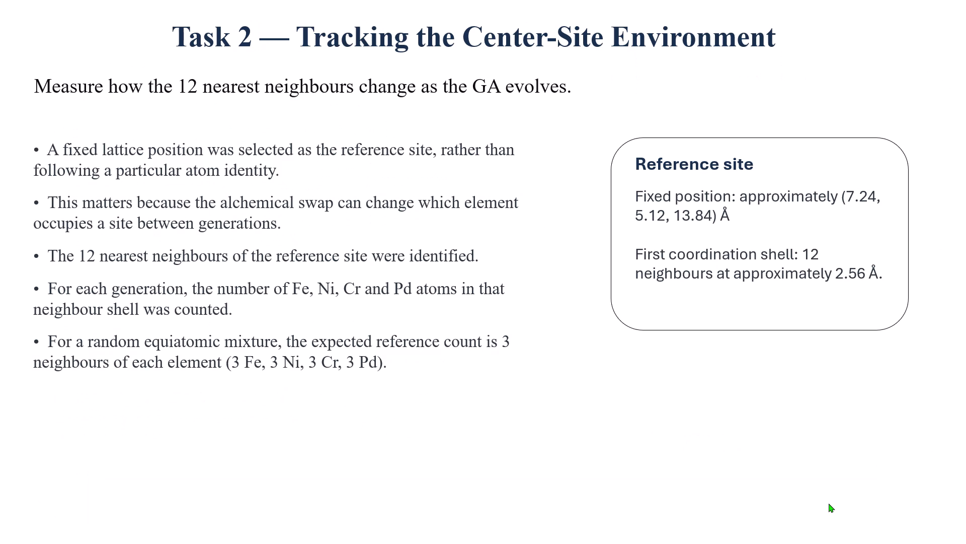
pyautogui.press('Right')
pyautogui.press('Right')
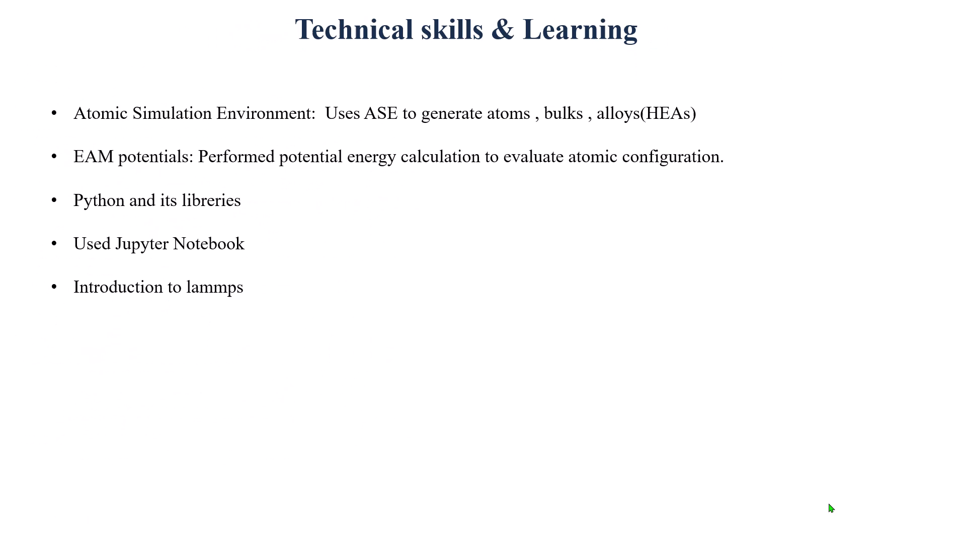
pyautogui.press('Right')
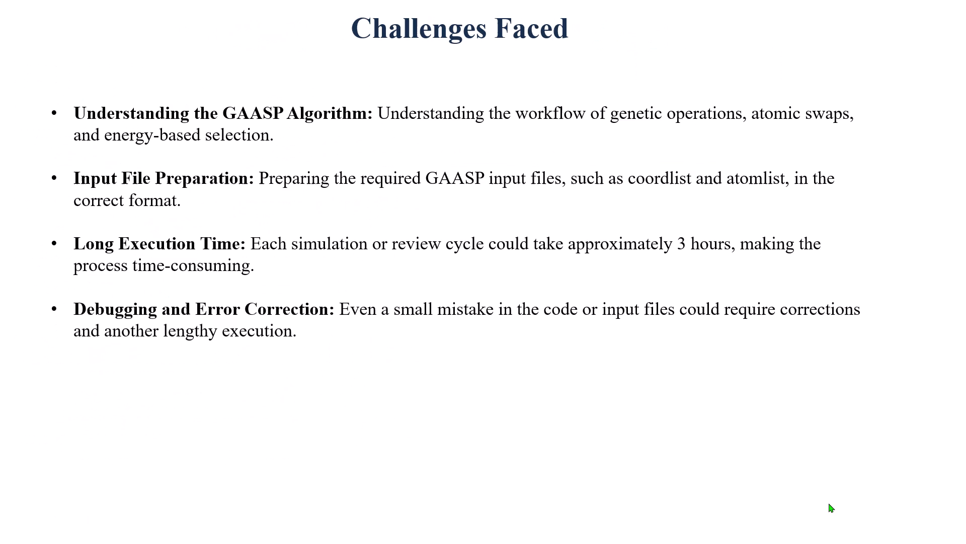
pyautogui.press('Right')
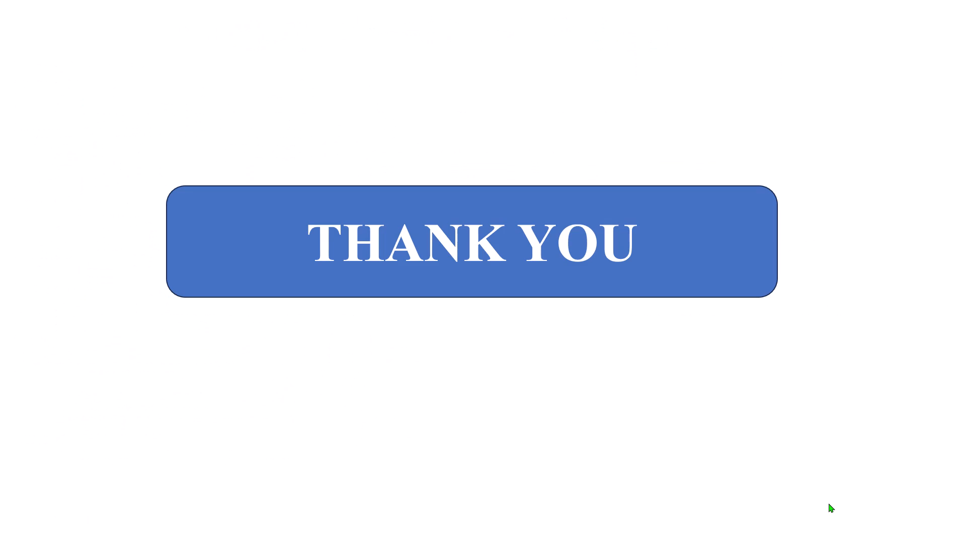
pyautogui.press('Right')
pyautogui.press('Escape')
pyautogui.press('Escape')
pyautogui.scroll(1, 829, 503)
# Minimize the open PowerPoint and ChatGPT windows to reach the desktop.
pyautogui.click(889, 7)
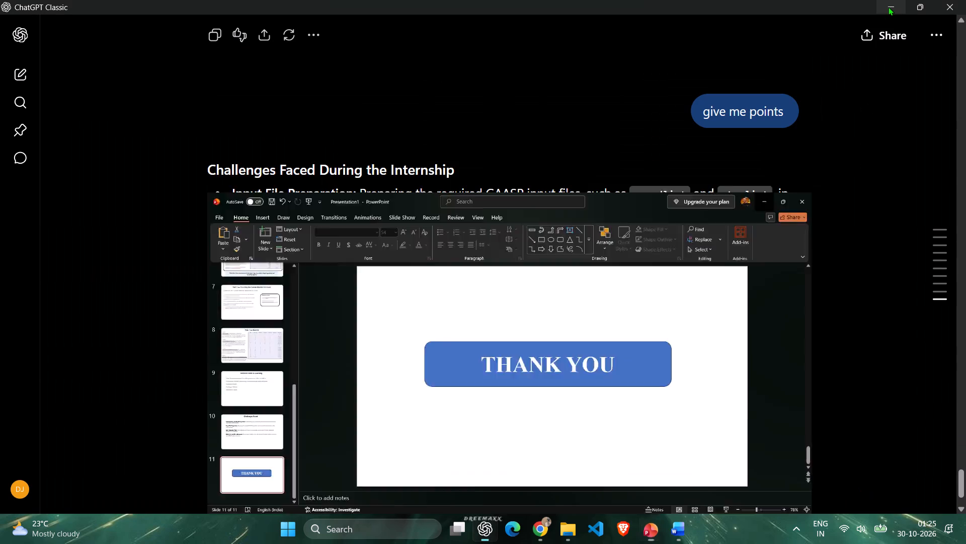
pyautogui.click(888, 0)
pyautogui.click(888, 0)
pyautogui.doubleClick(888, 0)
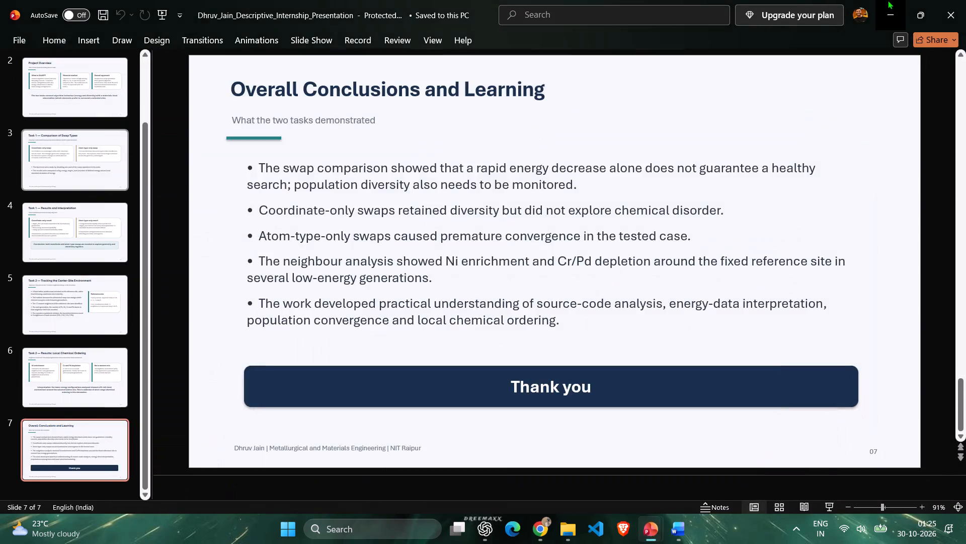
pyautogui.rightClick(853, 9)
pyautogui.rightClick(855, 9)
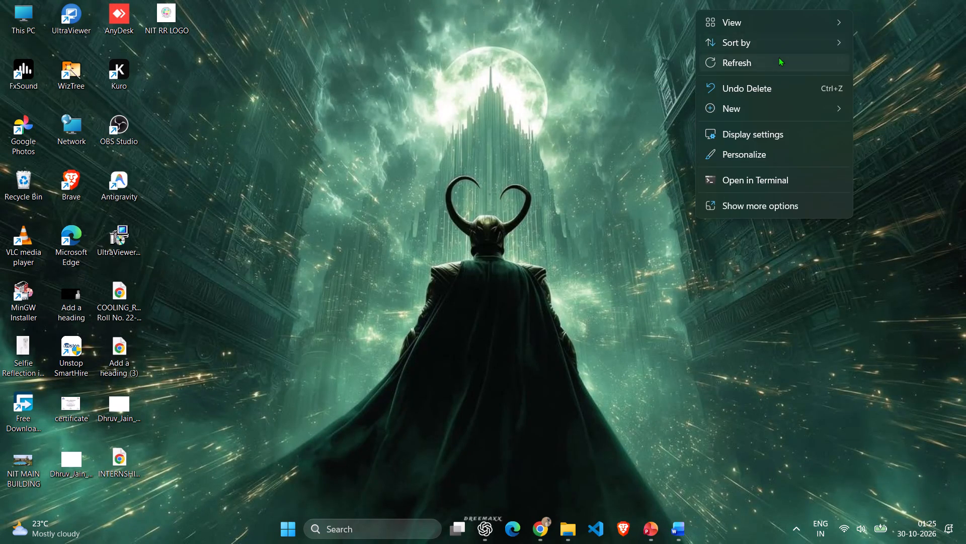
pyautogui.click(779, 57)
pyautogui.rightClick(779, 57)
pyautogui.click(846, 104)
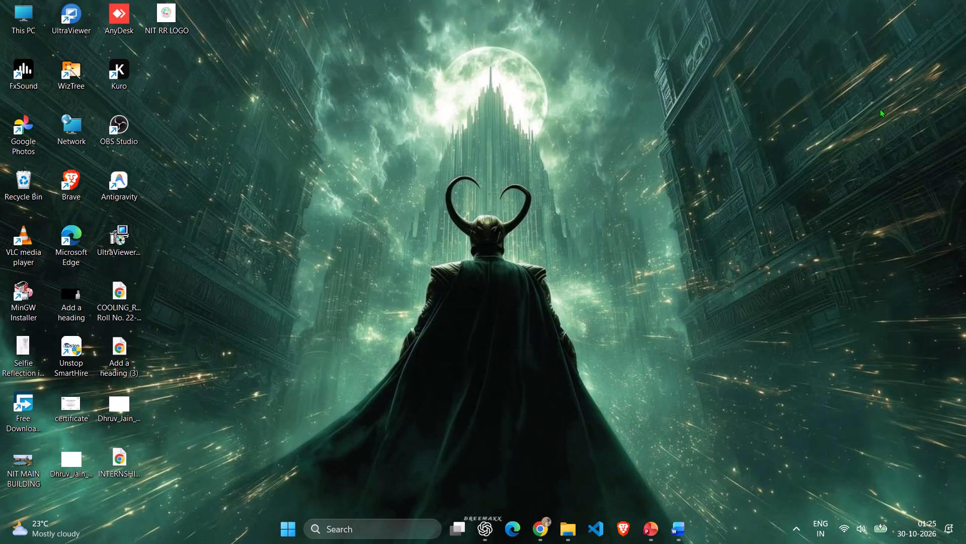